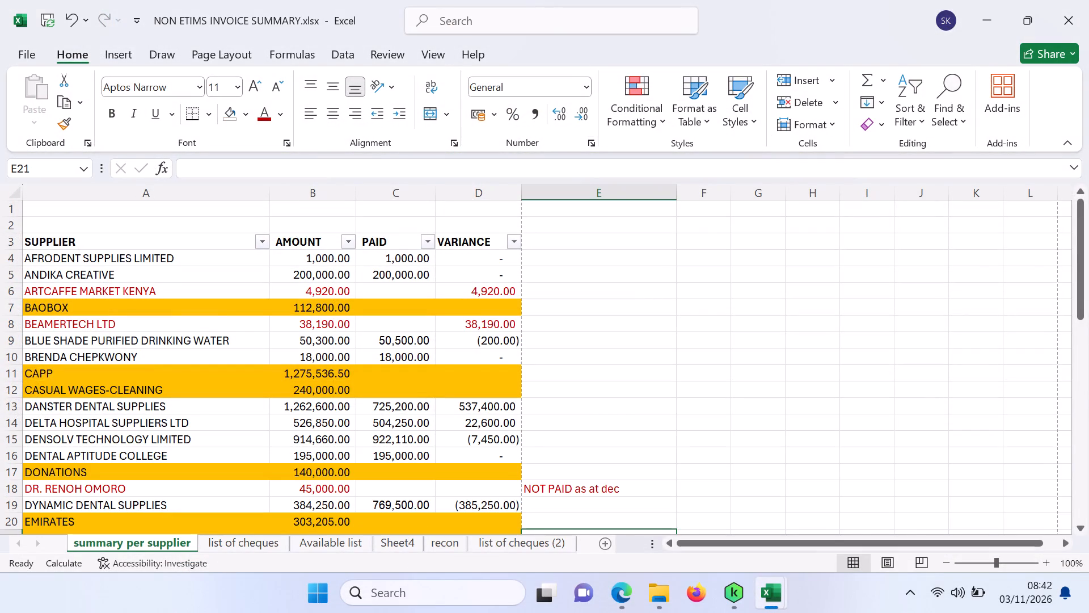
Filter the SUPPLIER column by the red font color.
{"action": "left_click", "coordinate": [264, 241]}
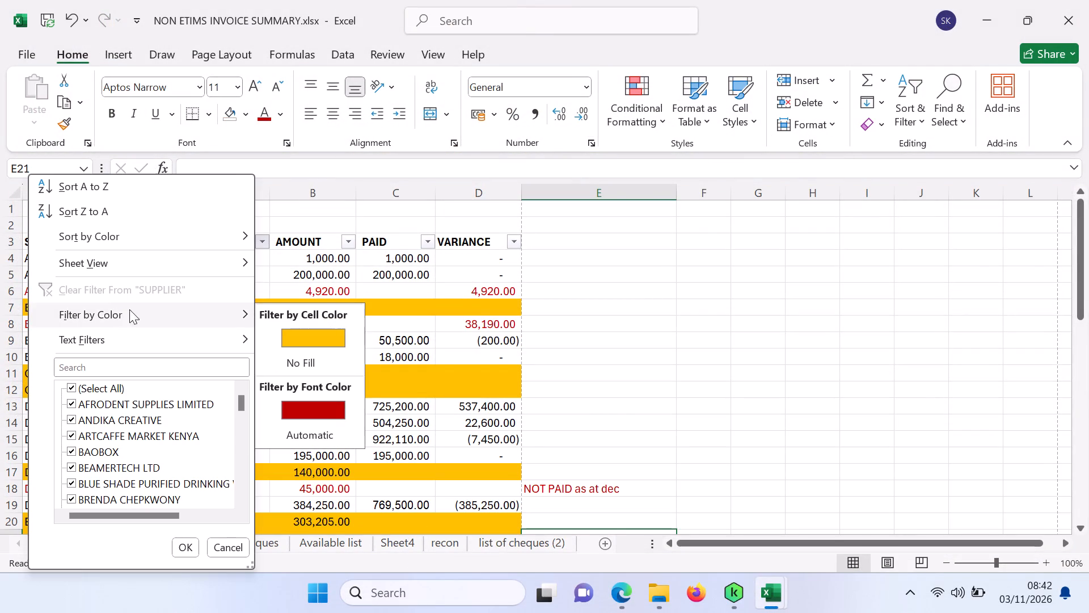
{"action": "left_click", "coordinate": [333, 410]}
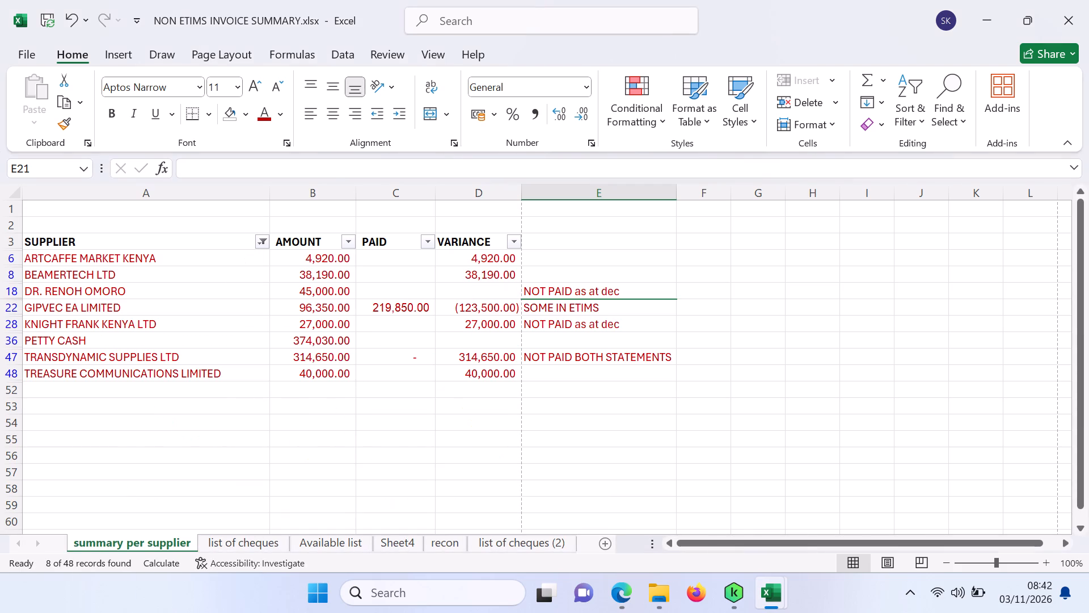
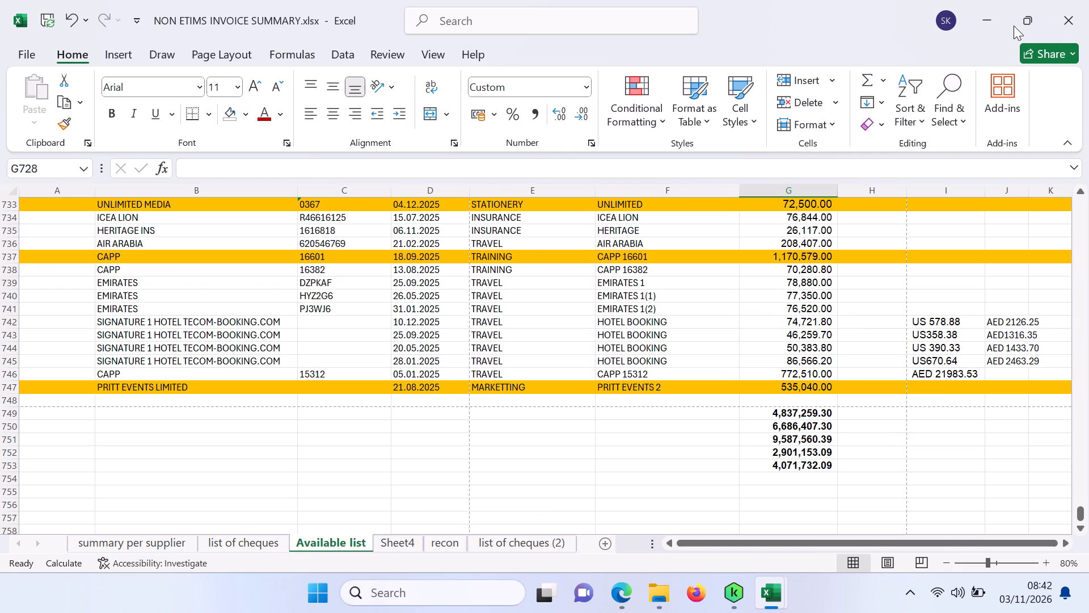
Minimize the NON ETIMS INVOICE SUMMARY workbook and switch to the Microsoft Edge browser.
{"action": "left_click", "coordinate": [989, 15]}
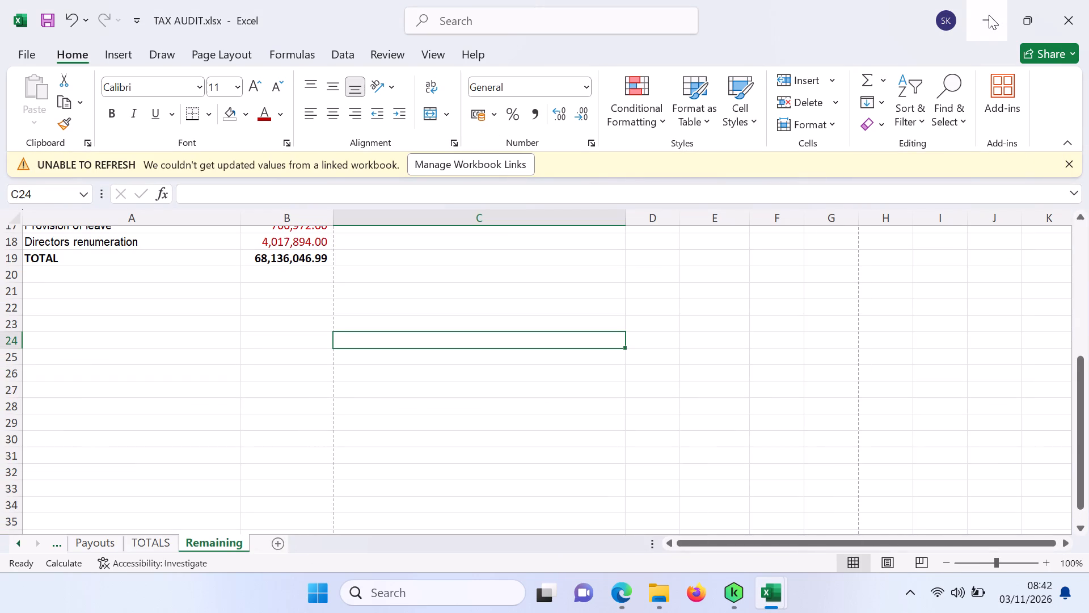
{"action": "left_click", "coordinate": [625, 597]}
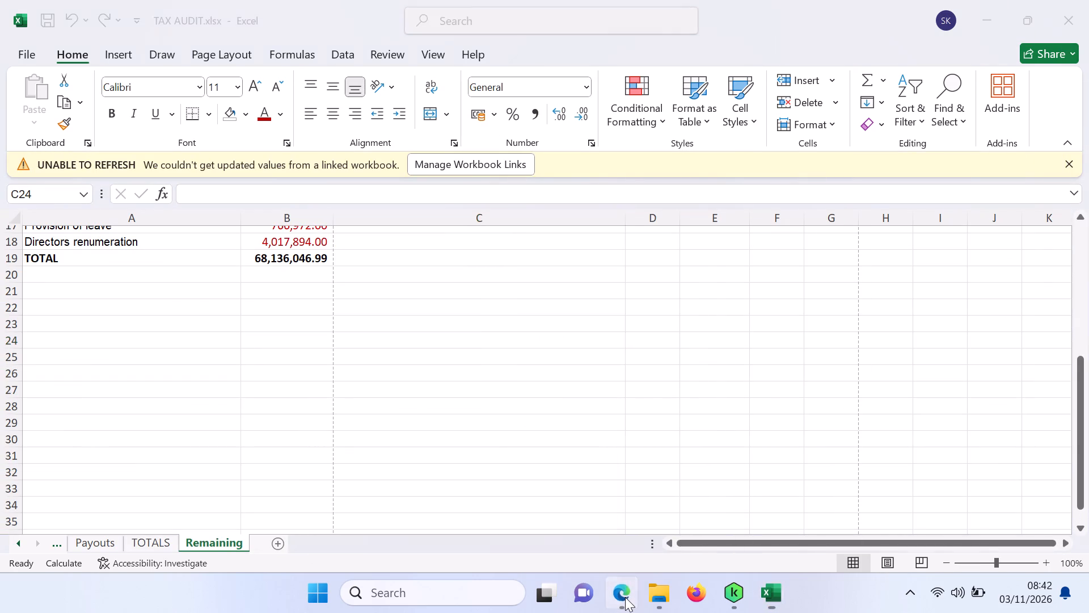
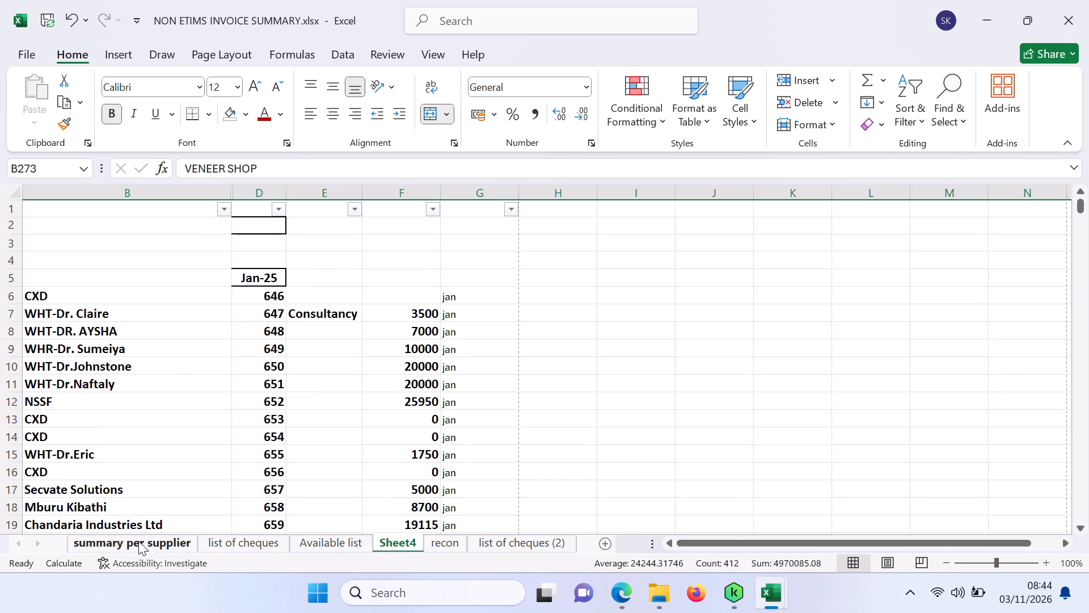
Go to the list of cheques sheet in the NON ETIMS INVOICE SUMMARY workbook.
{"action": "left_click", "coordinate": [213, 547]}
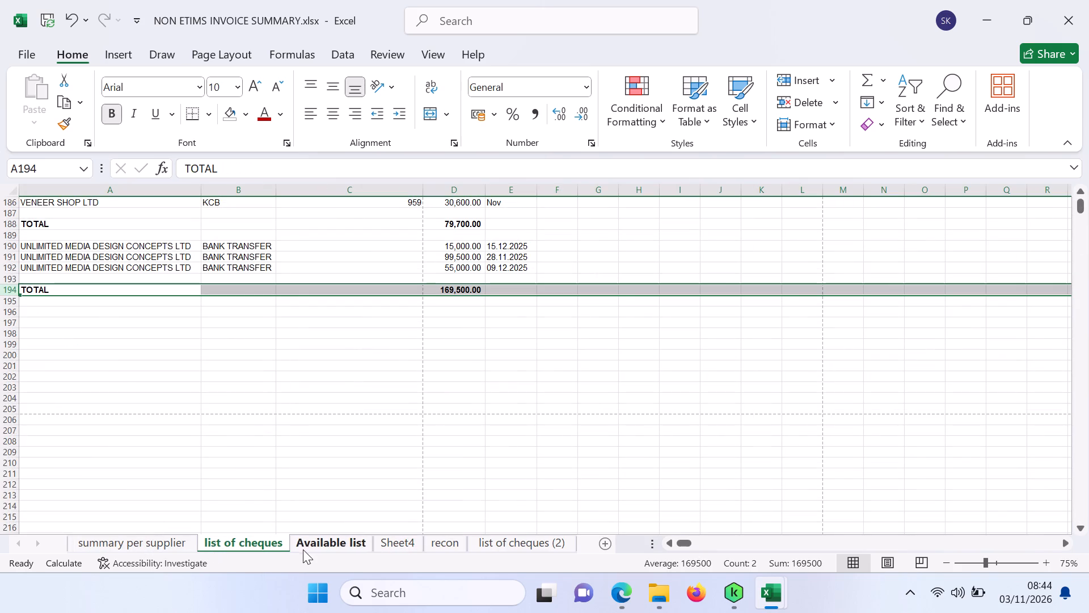
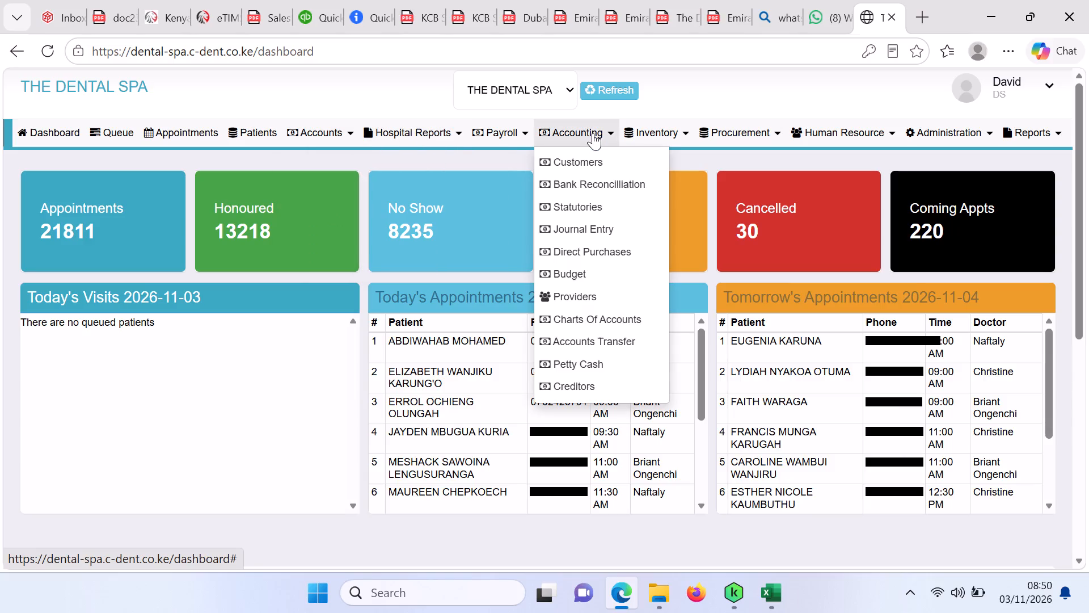
Open the accounting creditors list and set its Report To date to 2025-12-31.
{"action": "left_click", "coordinate": [569, 391]}
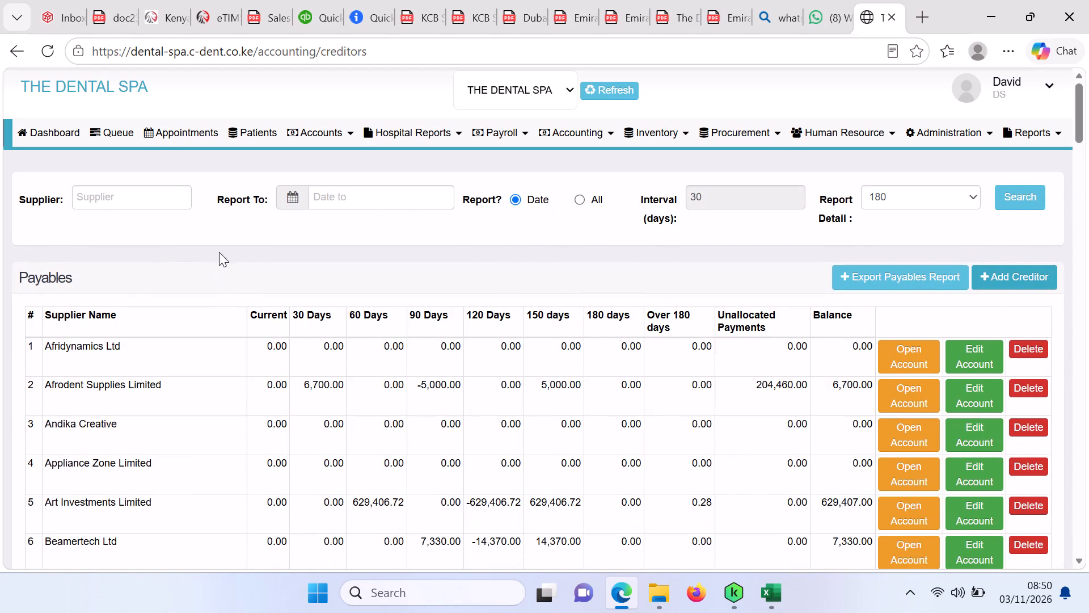
{"action": "left_click", "coordinate": [366, 189]}
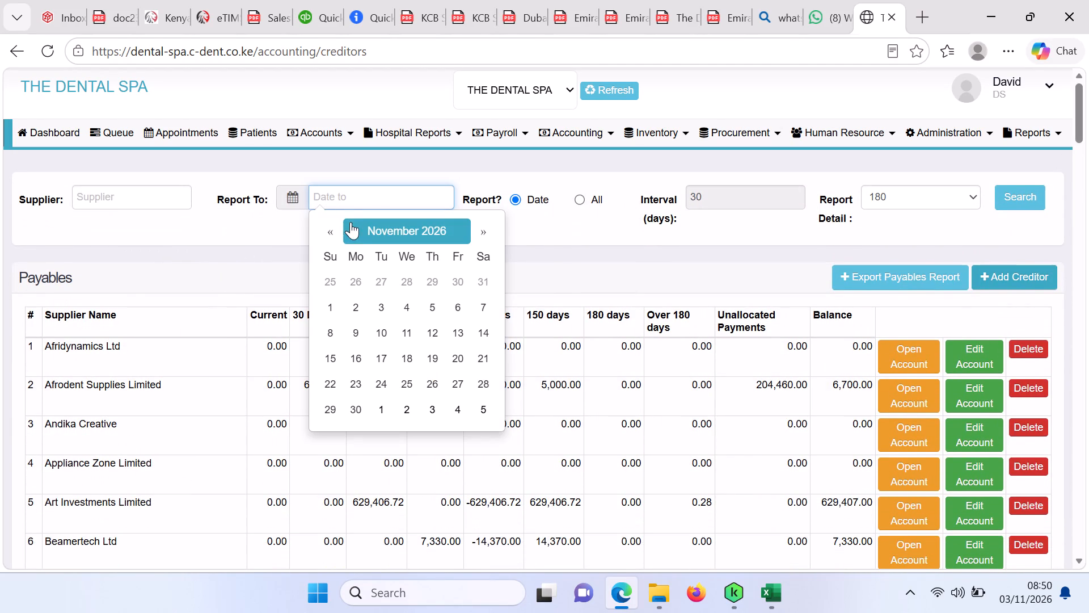
{"action": "left_click", "coordinate": [366, 232]}
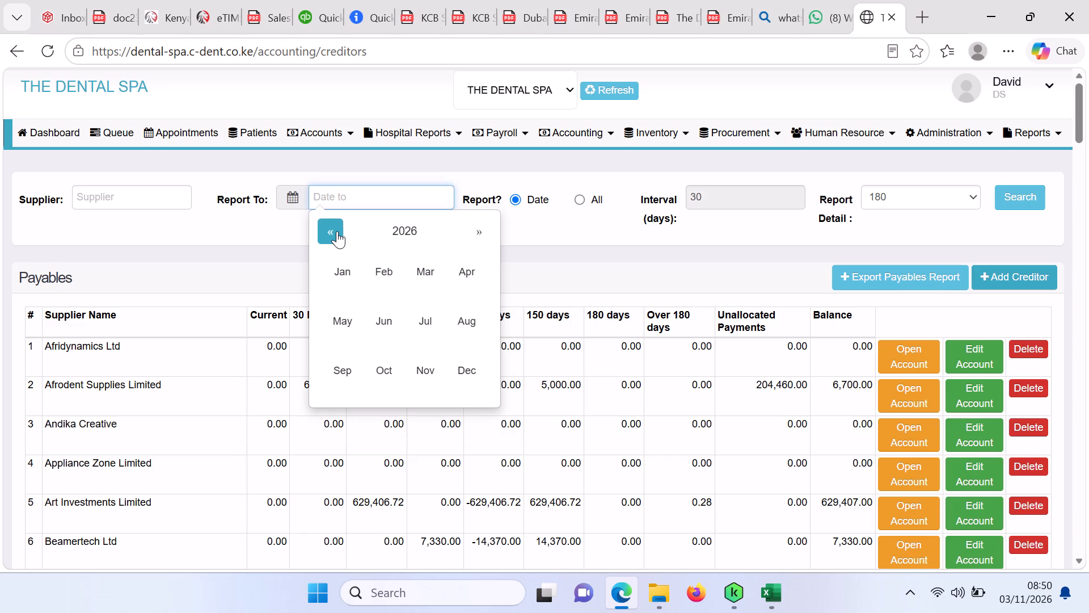
{"action": "left_click", "coordinate": [337, 231]}
{"action": "left_click", "coordinate": [465, 370]}
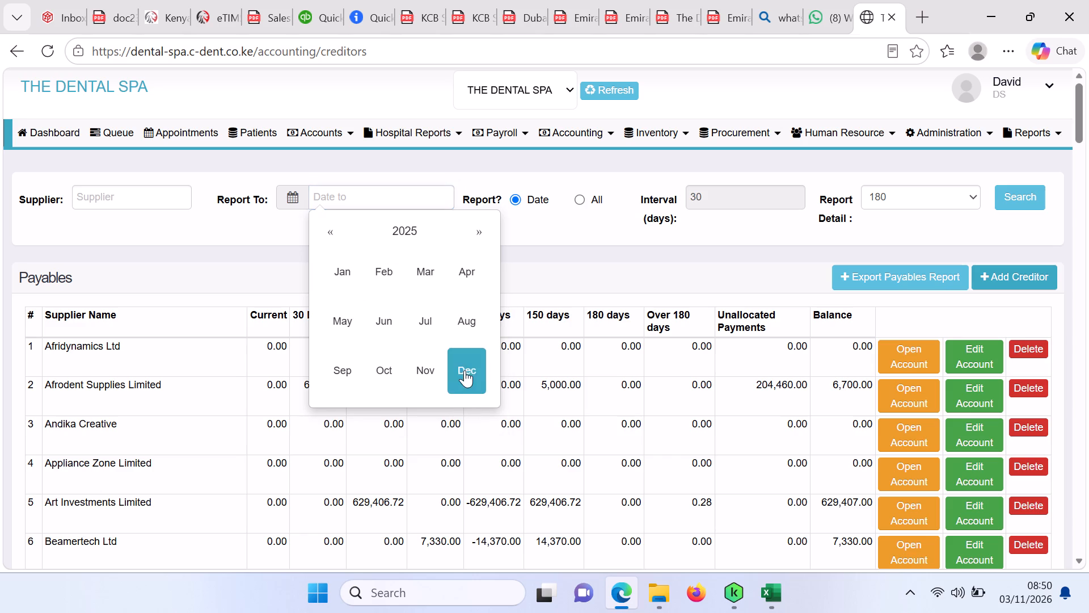
{"action": "left_click", "coordinate": [402, 384]}
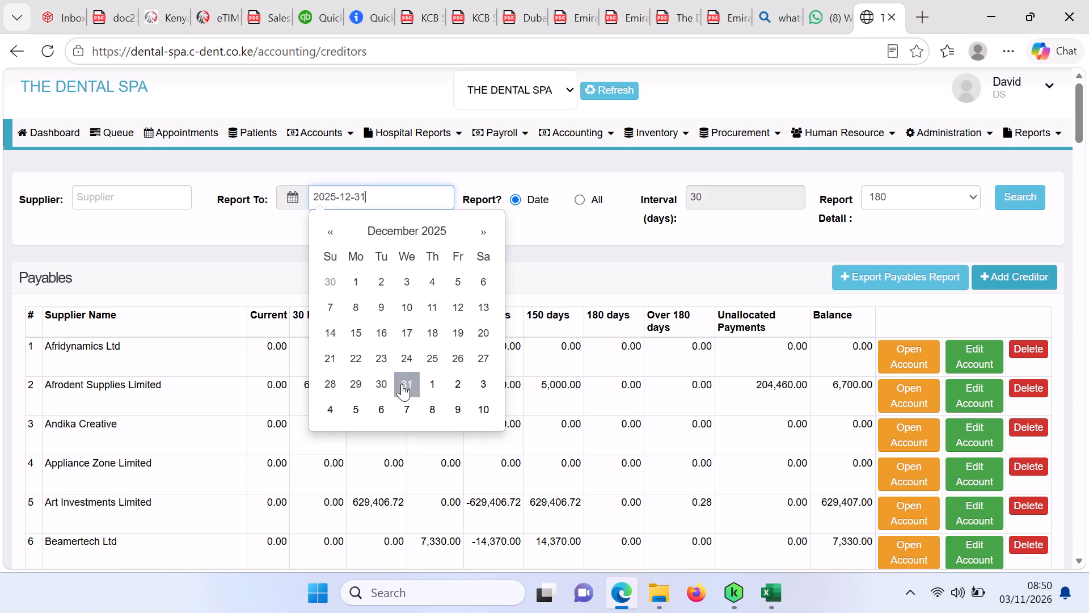
{"action": "left_click", "coordinate": [402, 384]}
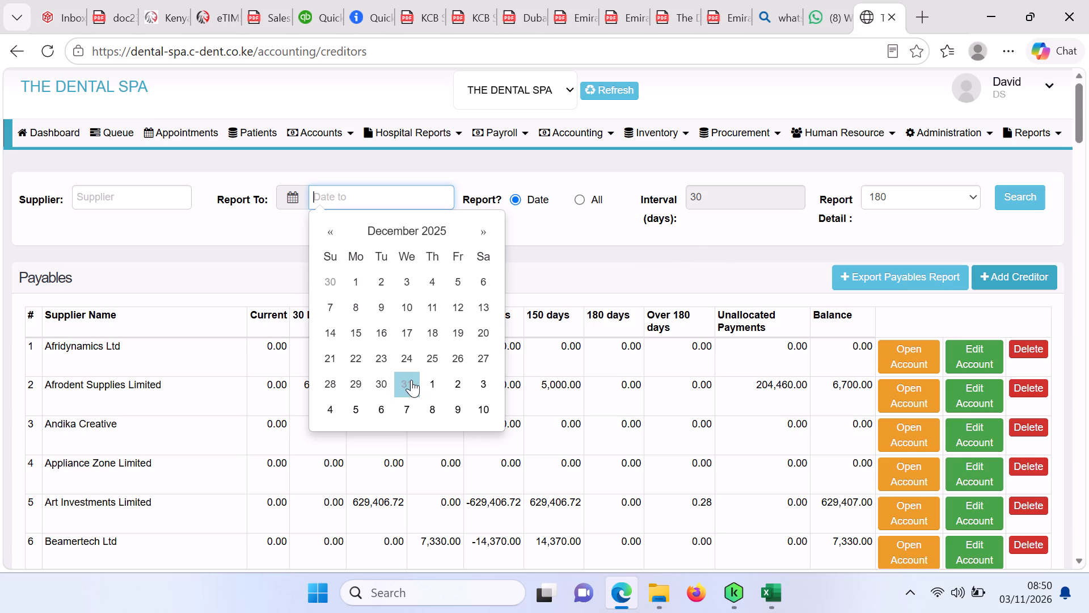
{"action": "left_click", "coordinate": [411, 380]}
{"action": "left_click", "coordinate": [442, 194]}
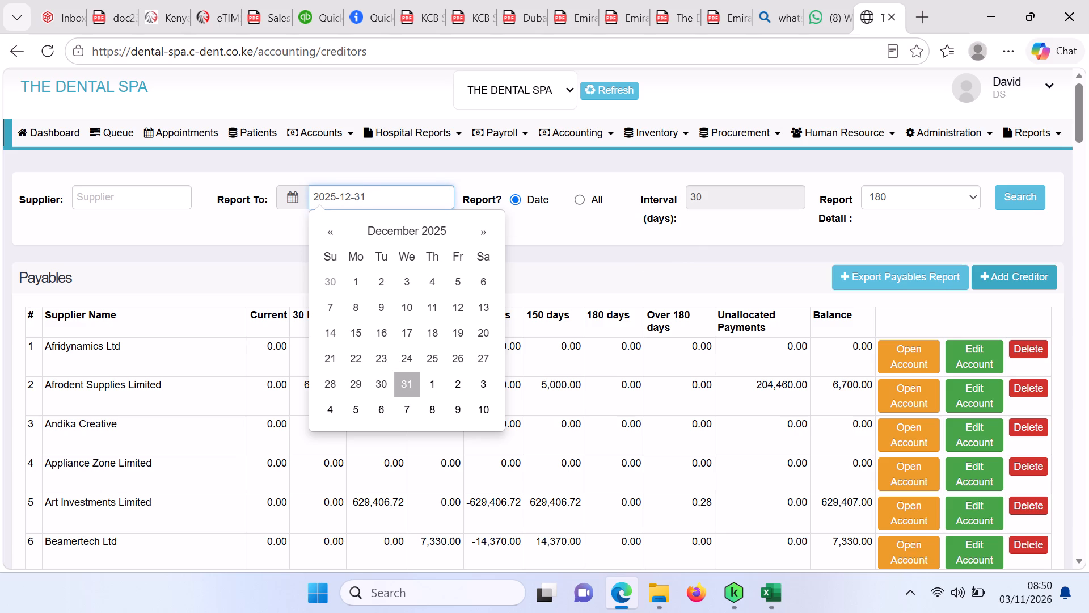
{"action": "left_click", "coordinate": [567, 257]}
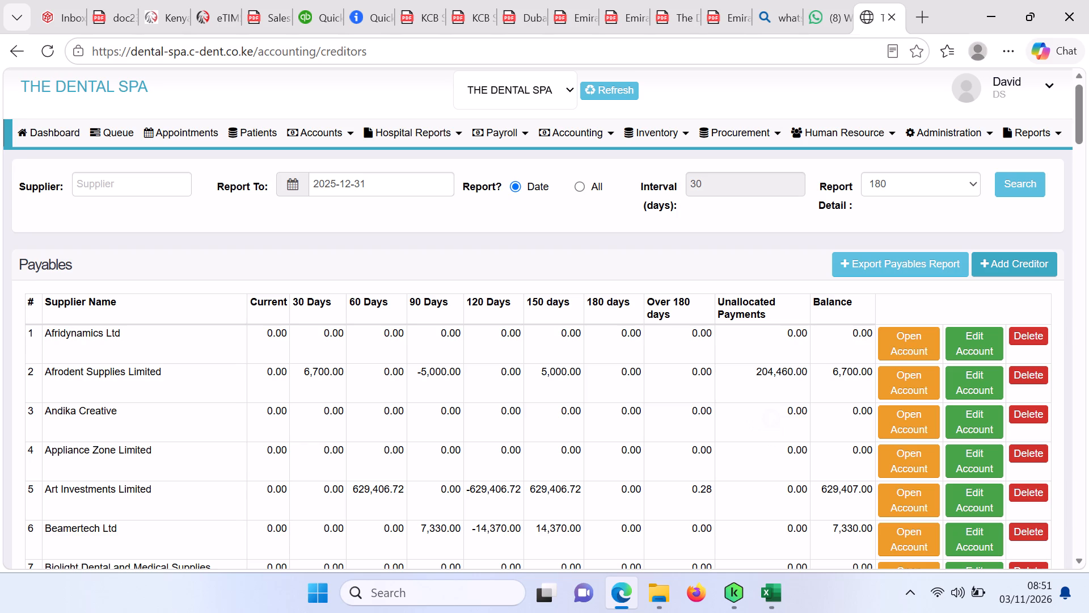
Open the Art Investments Limited creditor account and bring up its printable statement.
{"action": "left_click", "coordinate": [912, 502]}
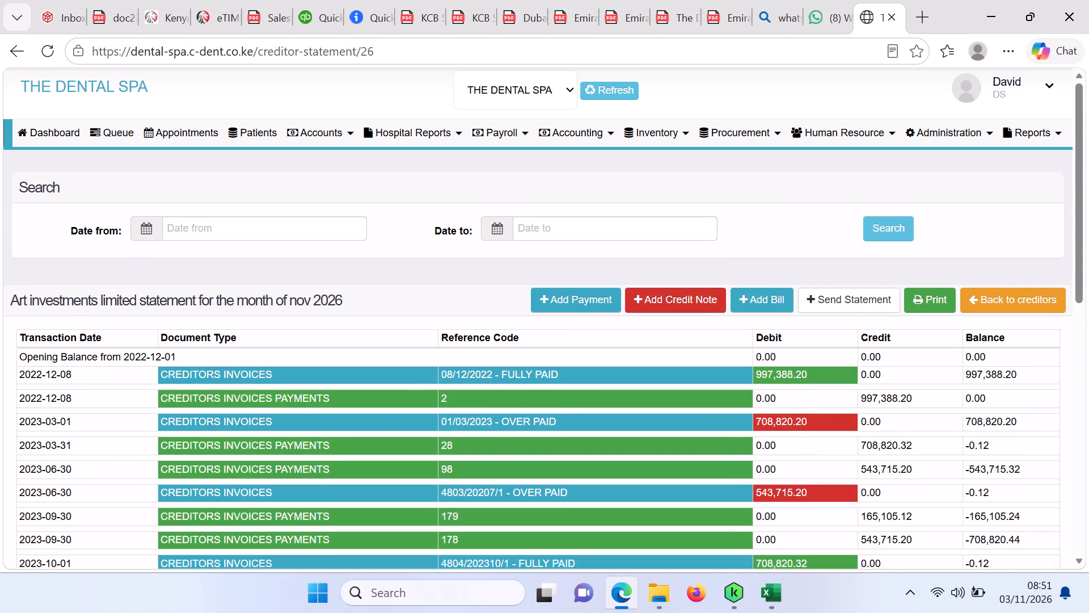
{"action": "left_click", "coordinate": [923, 299]}
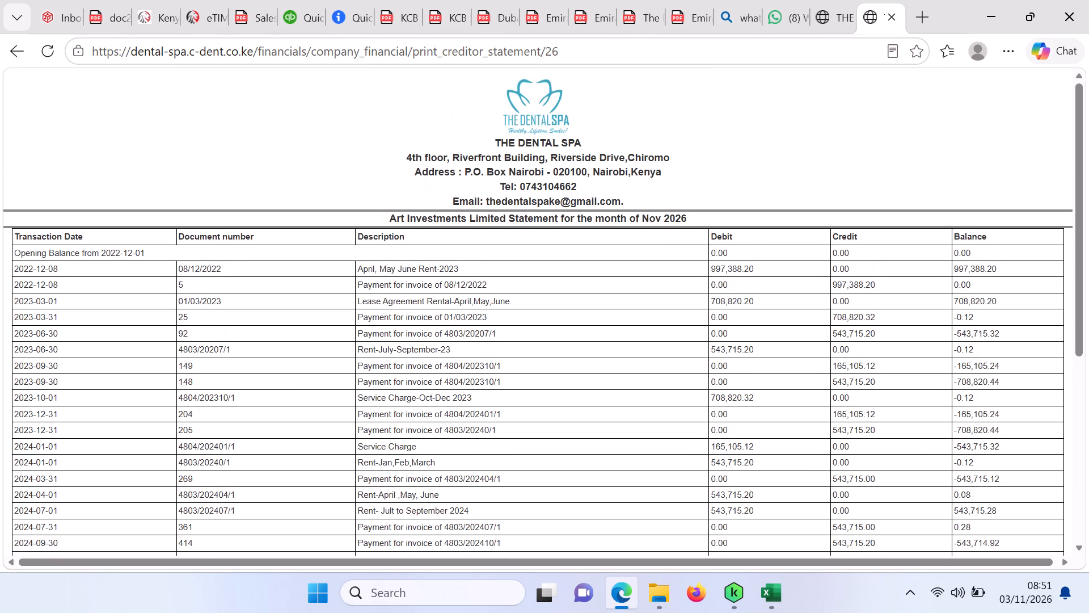
Return to the creditors list, open the Knight Frank Kenya Limited account and bring up its printable statement.
{"action": "left_click", "coordinate": [838, 16]}
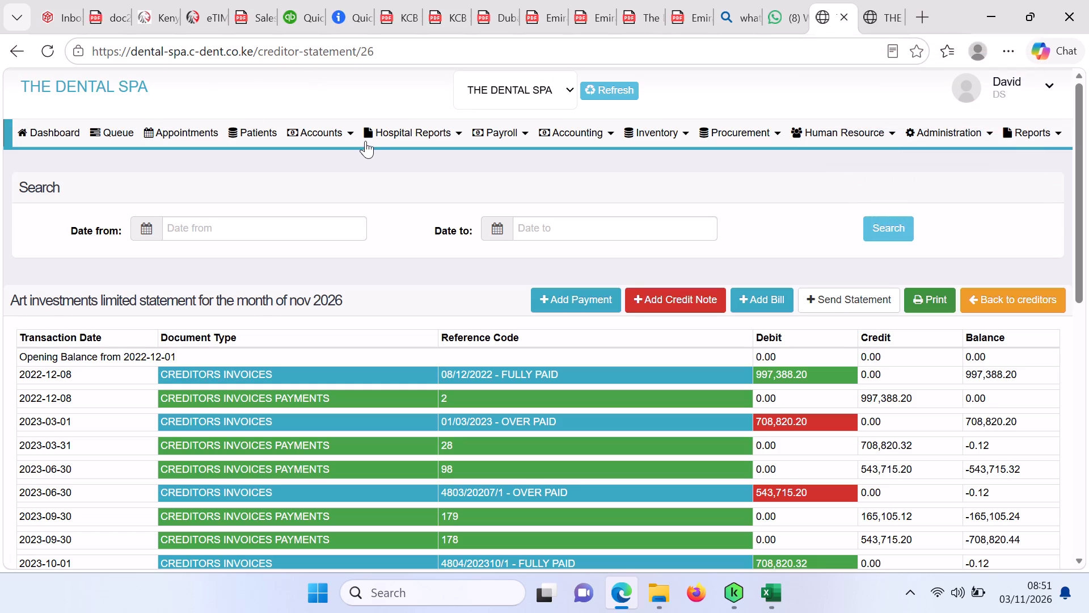
{"action": "left_click", "coordinate": [16, 51]}
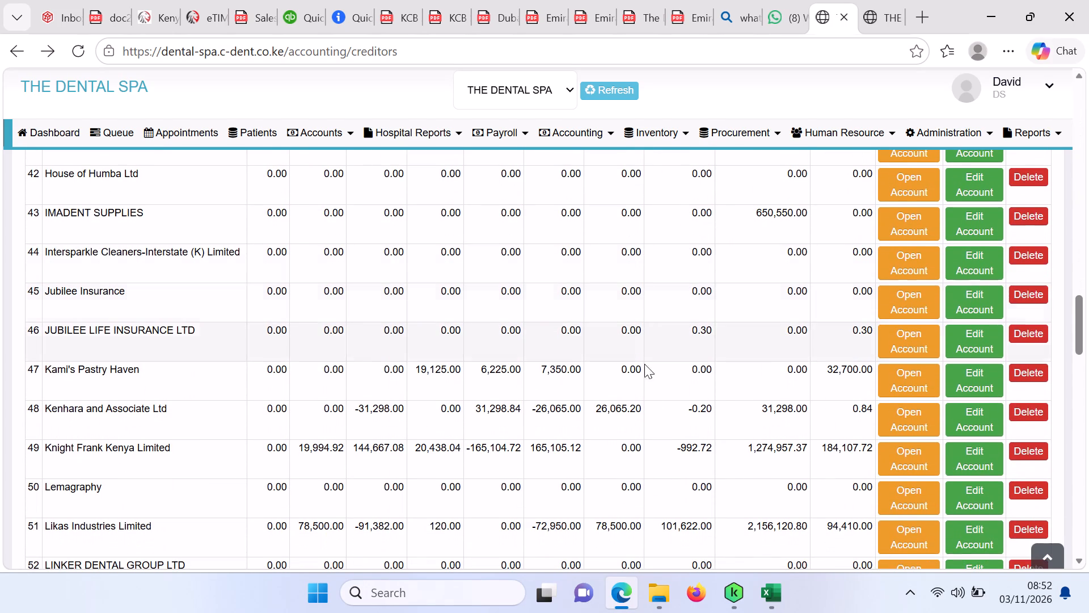
{"action": "left_click", "coordinate": [906, 456]}
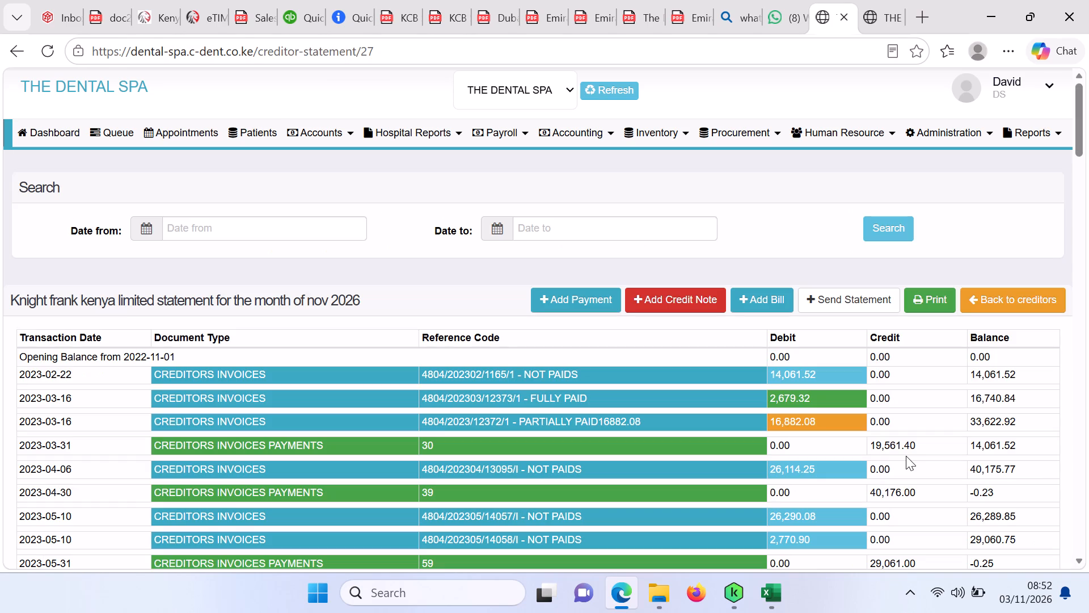
{"action": "left_click", "coordinate": [935, 293]}
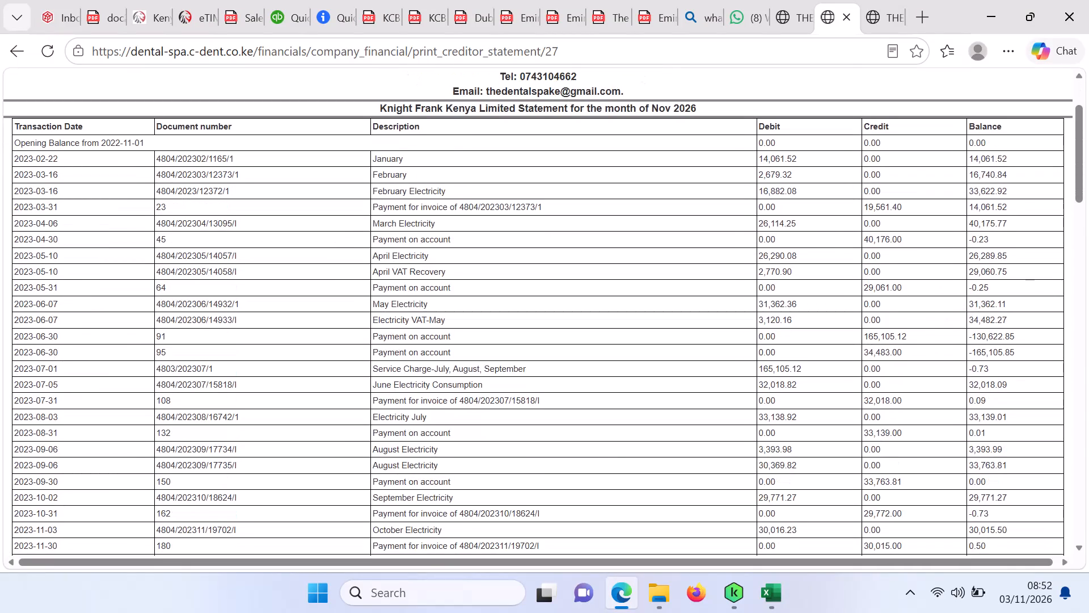
Find the Creditors List.xls file on the computer with the search "cre", open it in Excel to check supplier balances, and minimize it.
{"action": "left_click", "coordinate": [416, 597]}
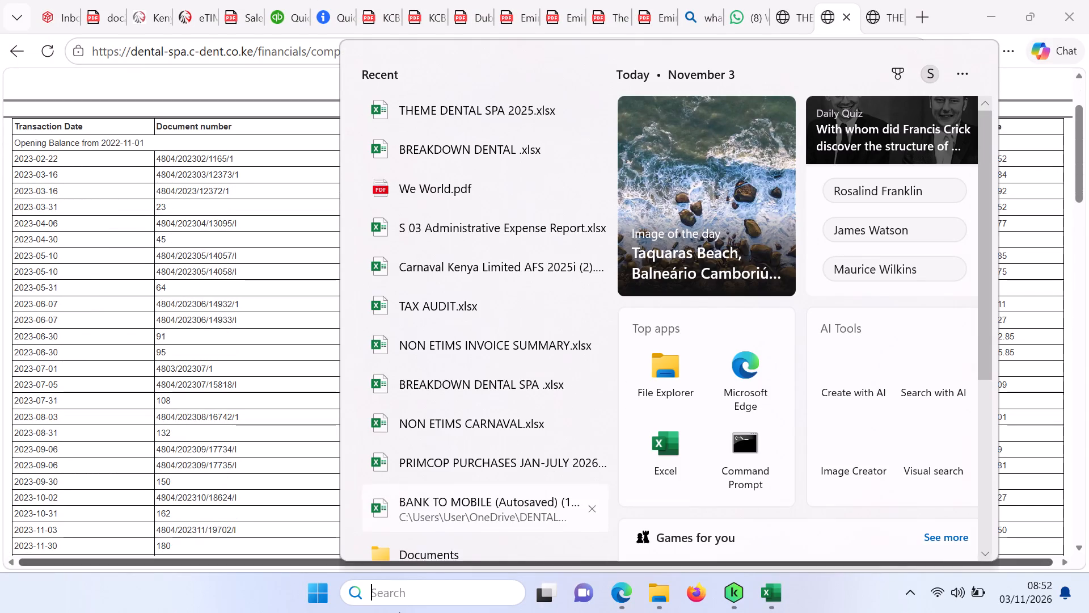
{"action": "type", "text": "cre"}
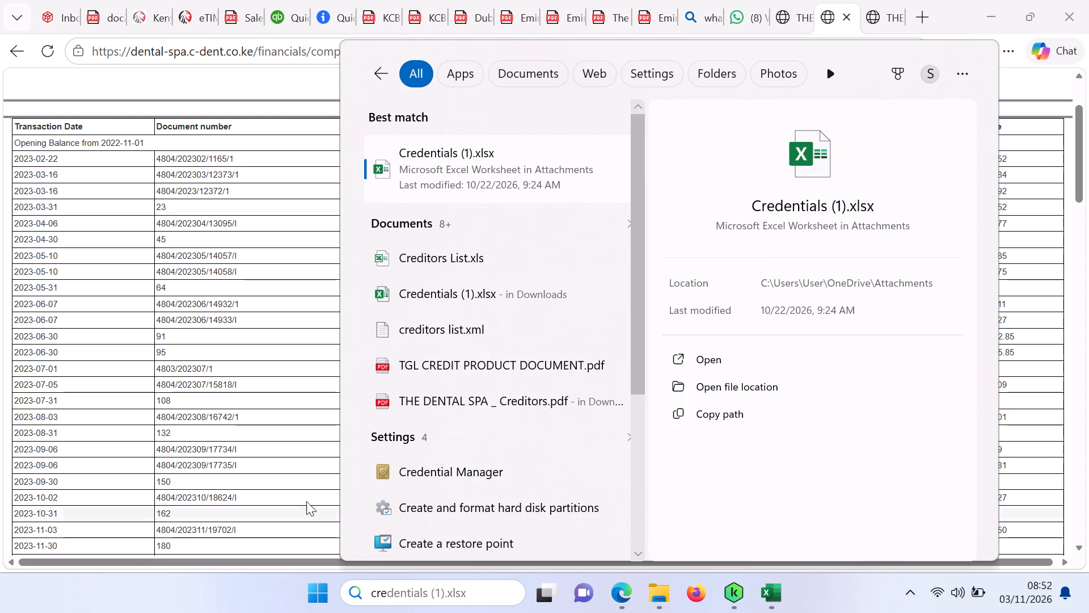
{"action": "left_click", "coordinate": [432, 246]}
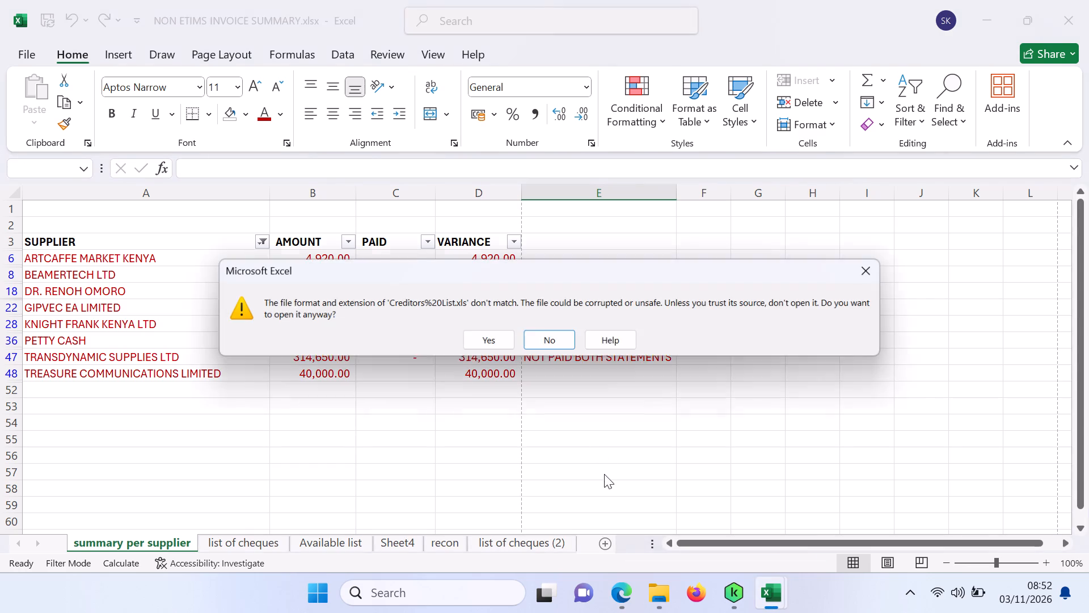
{"action": "left_click", "coordinate": [505, 347]}
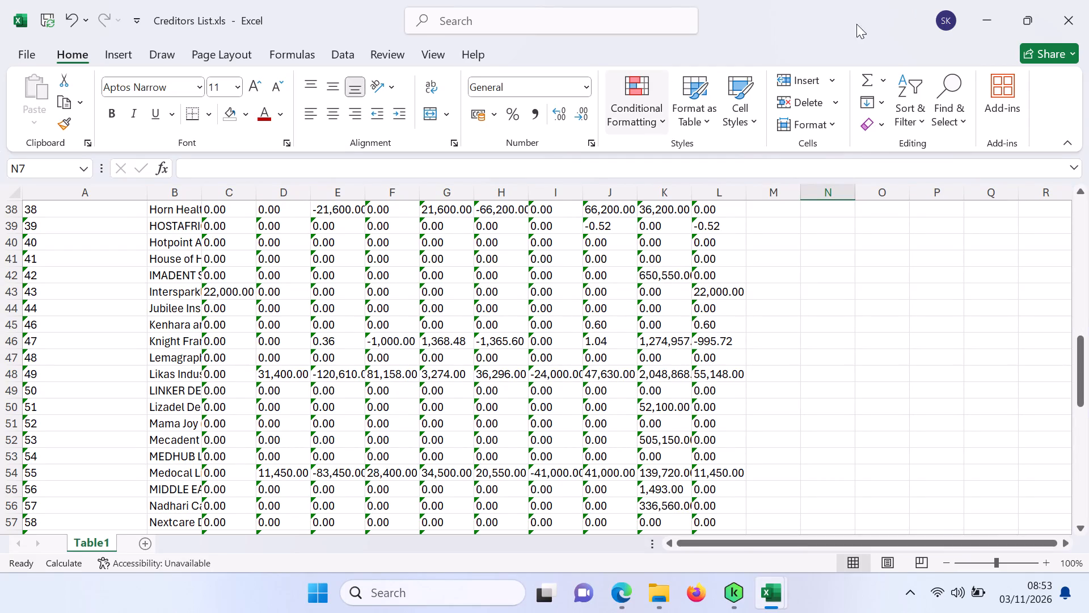
{"action": "left_click", "coordinate": [995, 14]}
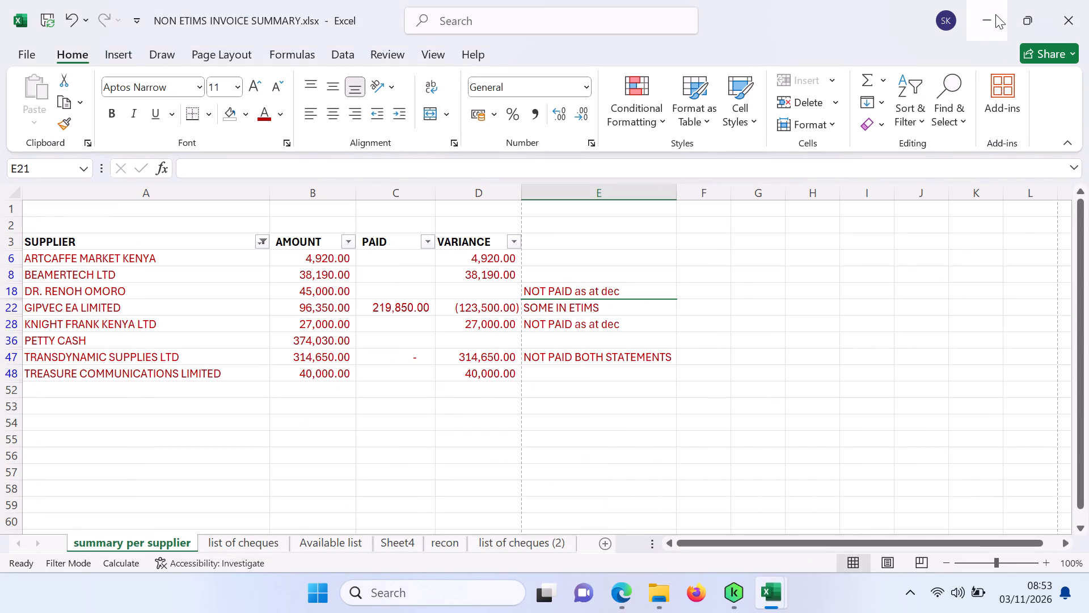
Switch back to Microsoft Edge and examine the Knight Frank Kenya Limited statement's invoices and payments from 2023 through early 2025.
{"action": "left_click", "coordinate": [623, 598]}
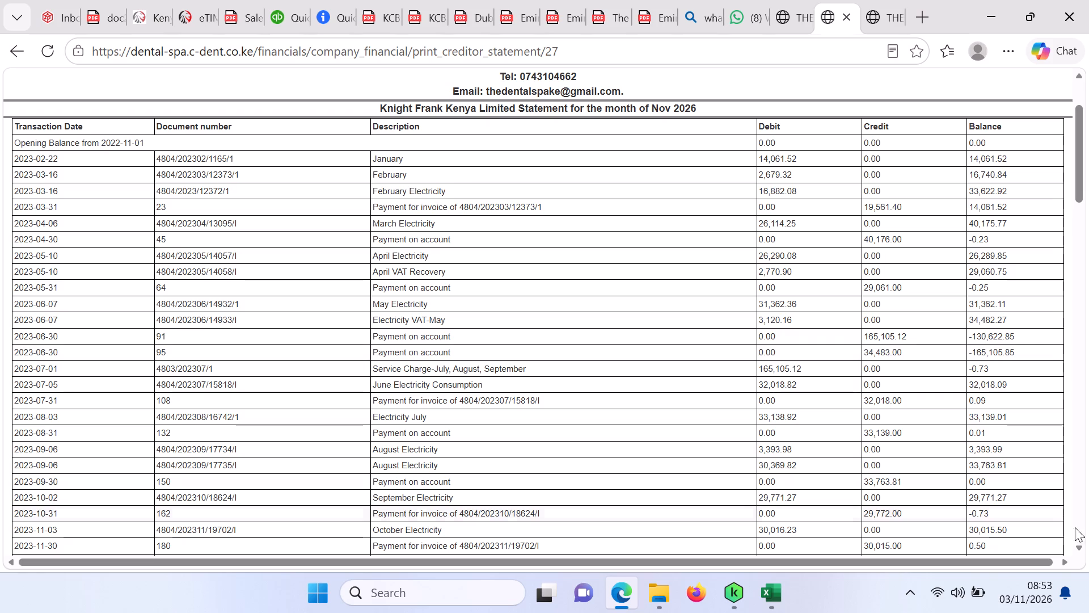
{"action": "left_click", "coordinate": [1079, 549]}
{"action": "left_click", "coordinate": [1079, 549]}
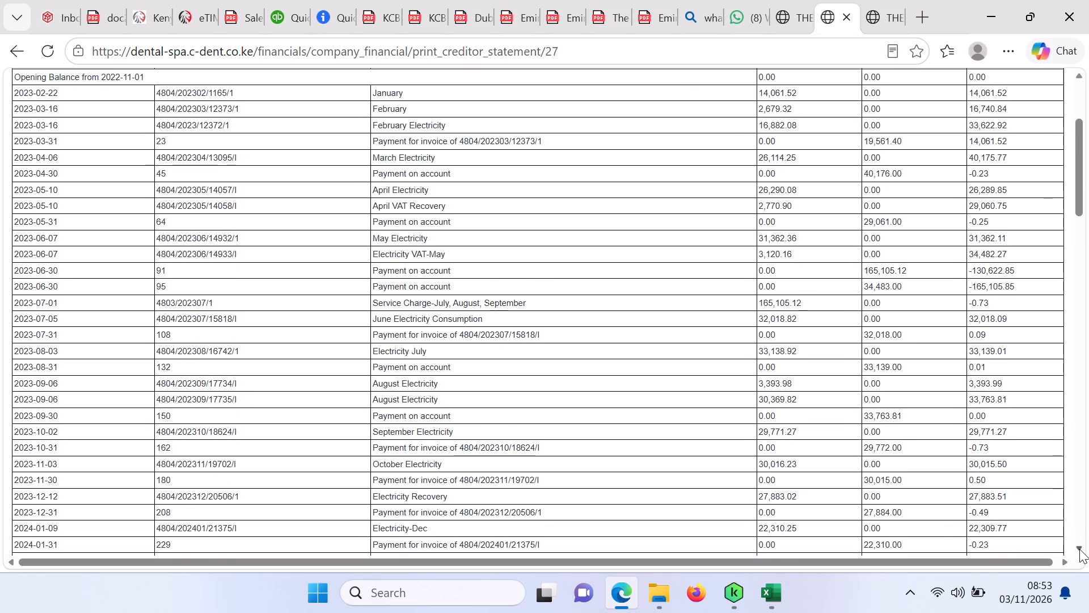
{"action": "double_click", "coordinate": [1079, 549]}
{"action": "triple_click", "coordinate": [1079, 549]}
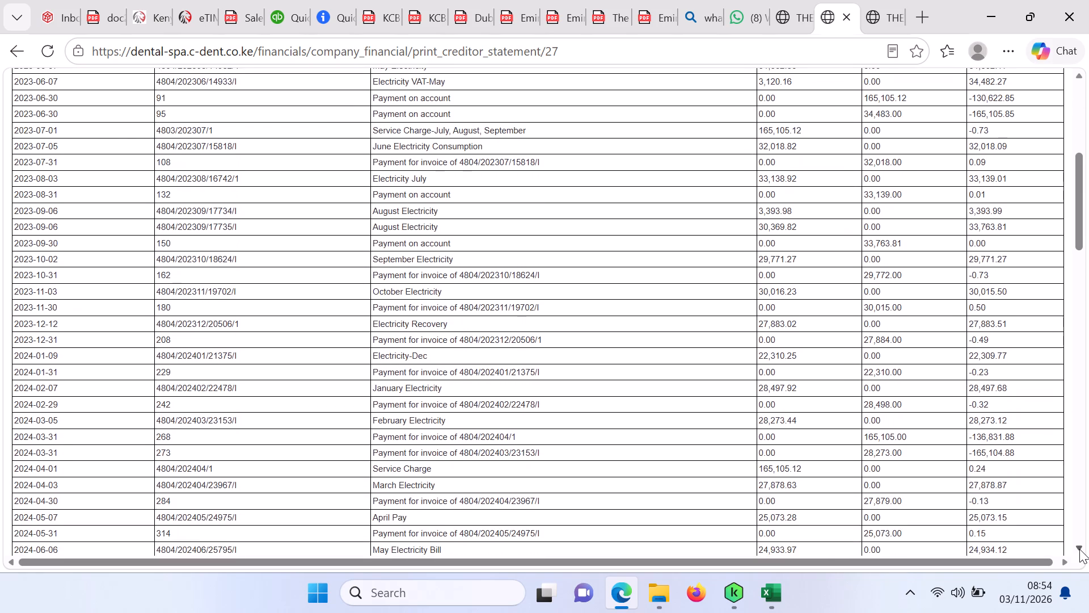
{"action": "left_click", "coordinate": [1079, 549]}
{"action": "triple_click", "coordinate": [1079, 549]}
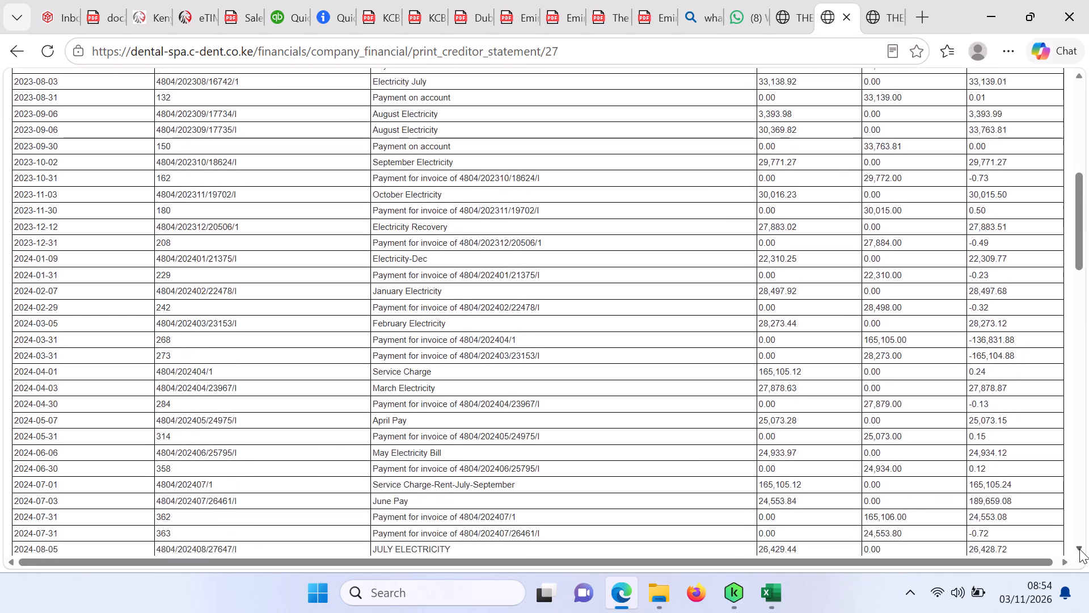
{"action": "triple_click", "coordinate": [1079, 549]}
{"action": "left_click", "coordinate": [1079, 549]}
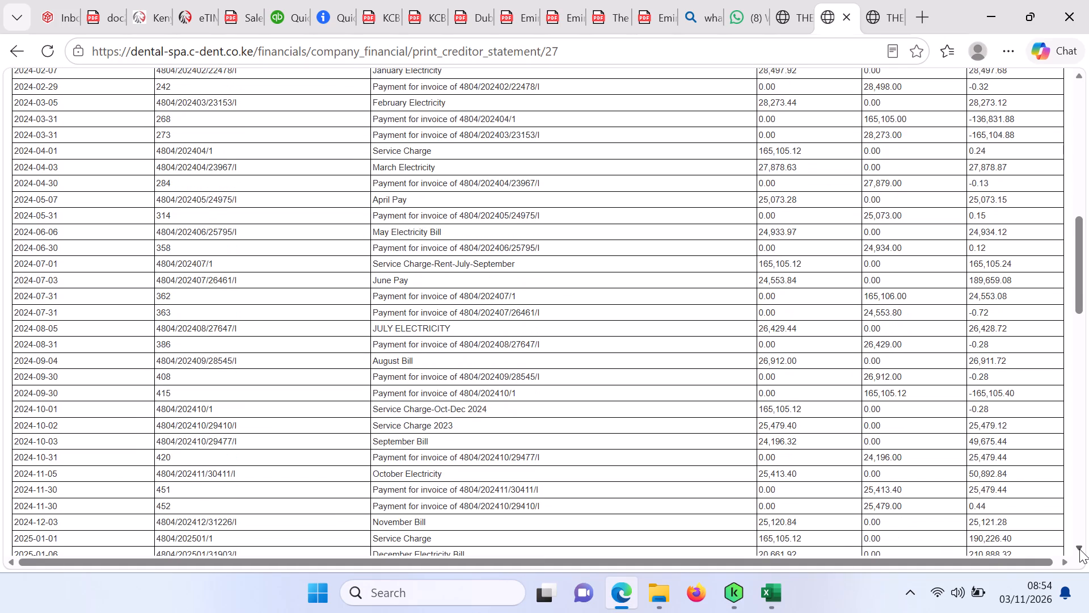
{"action": "double_click", "coordinate": [1079, 549]}
{"action": "double_click", "coordinate": [1079, 549]}
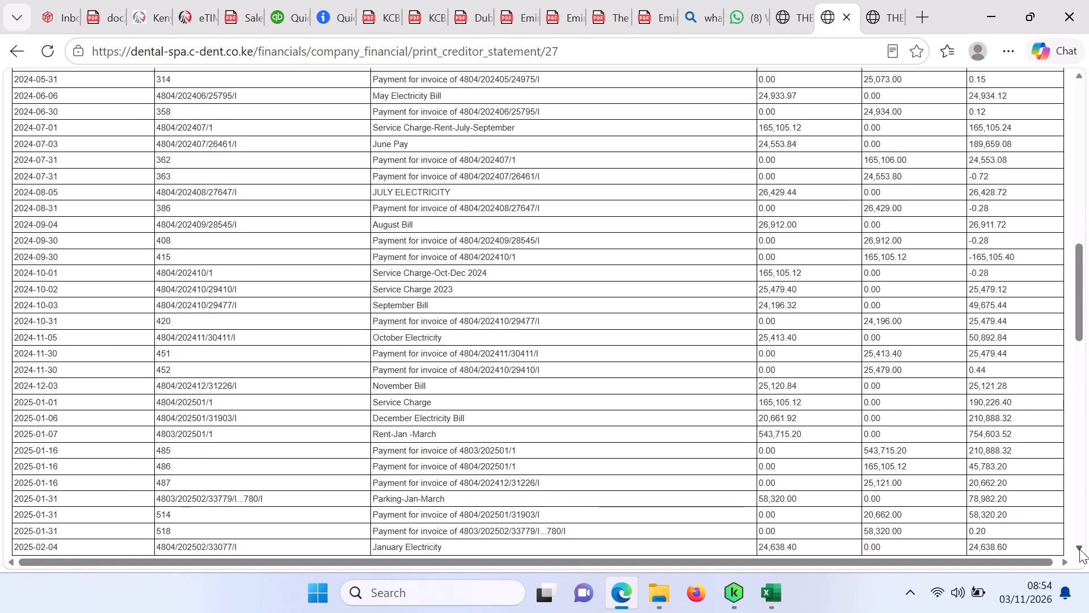
{"action": "double_click", "coordinate": [1079, 549]}
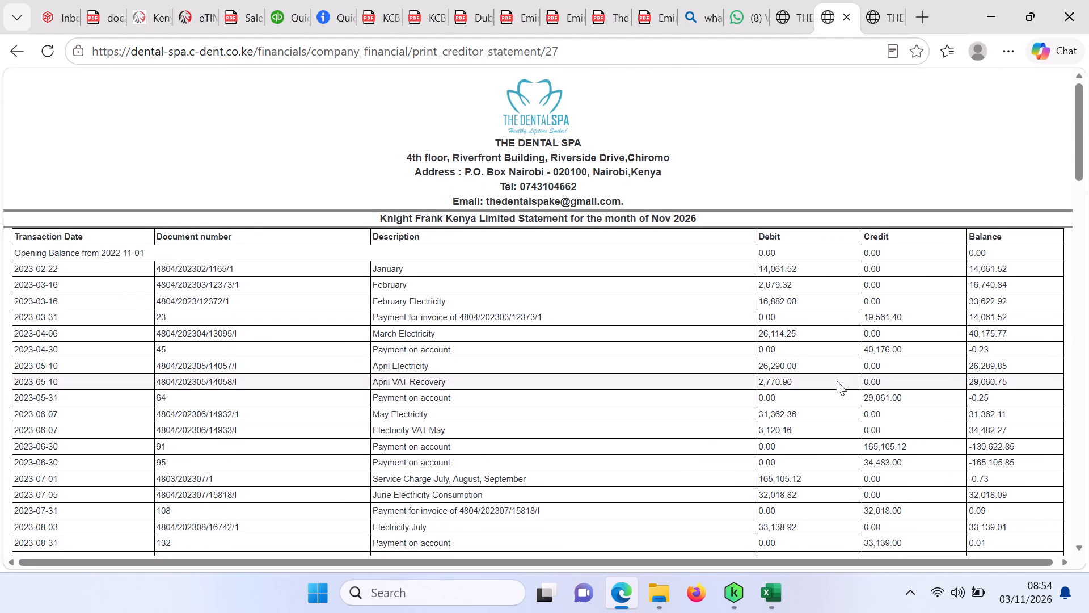
Search the Knight Frank Kenya Limited statement for the amount 27,000, and for 25,000.
{"action": "key", "text": "ctrl+c"}
{"action": "key", "text": "ctrl+f"}
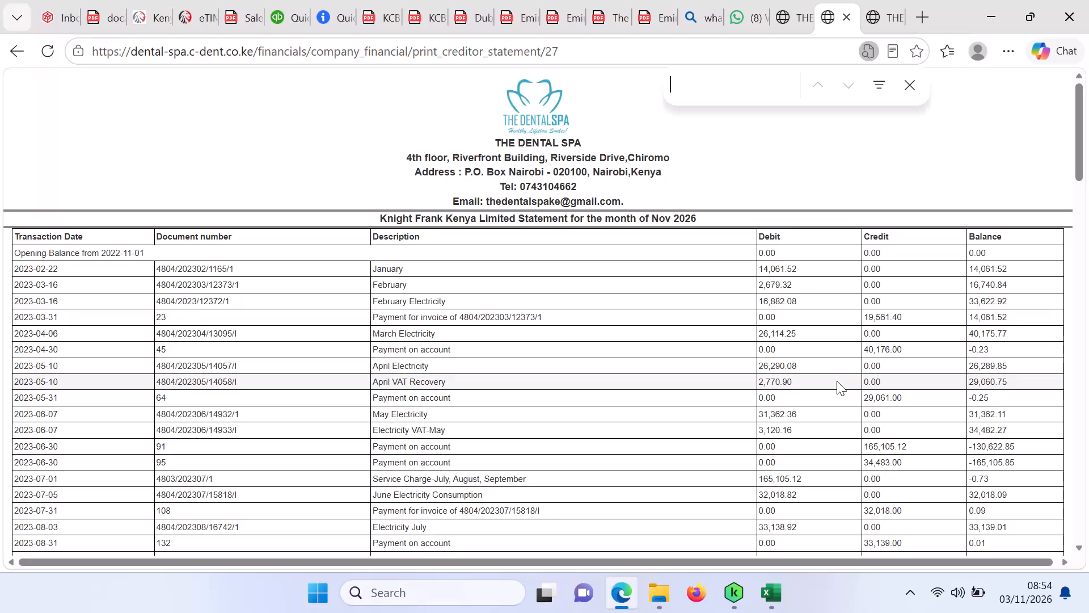
{"action": "type", "text": "27"}
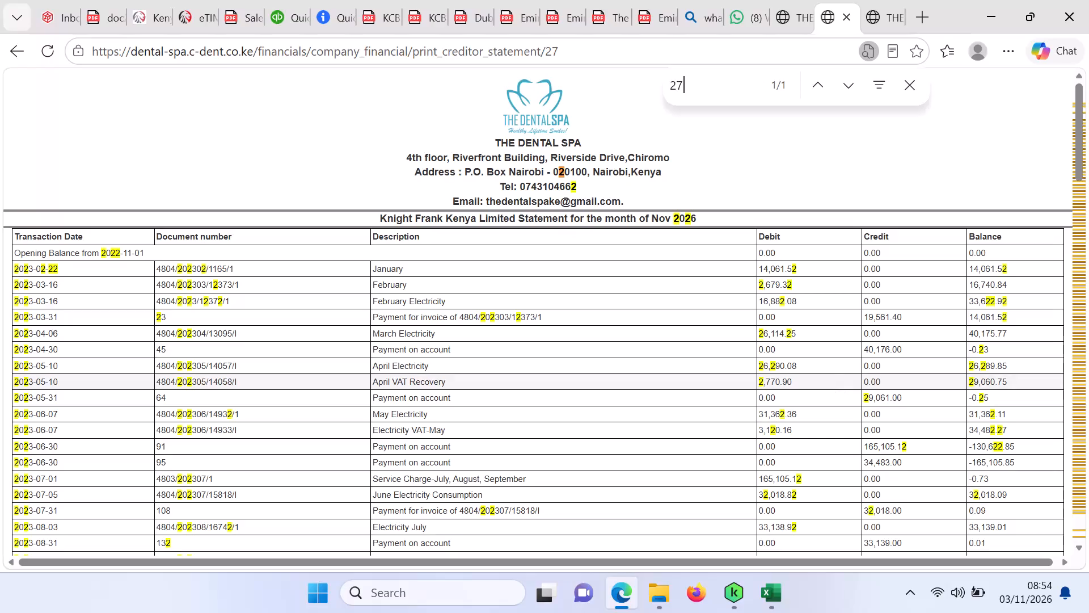
{"action": "type", "text": ",000"}
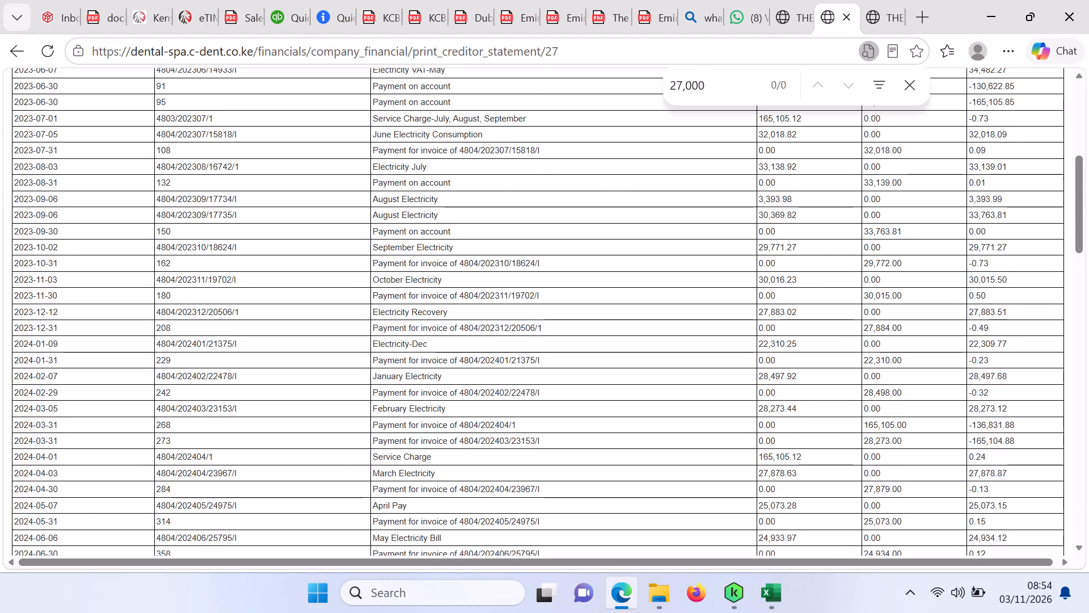
{"action": "key", "text": "BackSpace"}
{"action": "key", "text": "BackSpace"}
{"action": "key", "text": "BackSpace"}
{"action": "key", "text": "BackSpace"}
{"action": "key", "text": "BackSpace"}
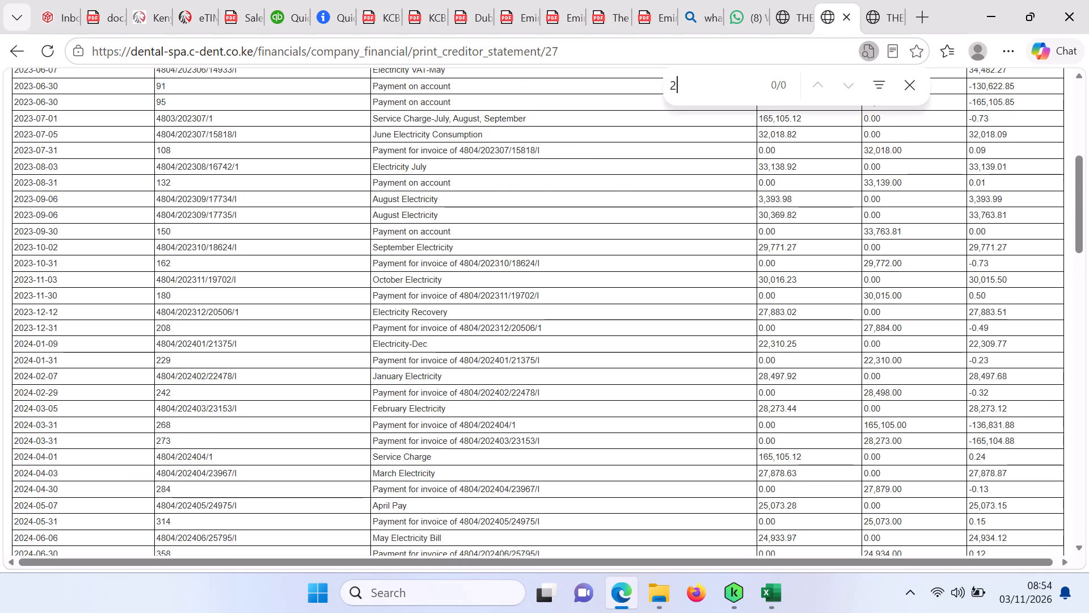
{"action": "key", "text": "5"}
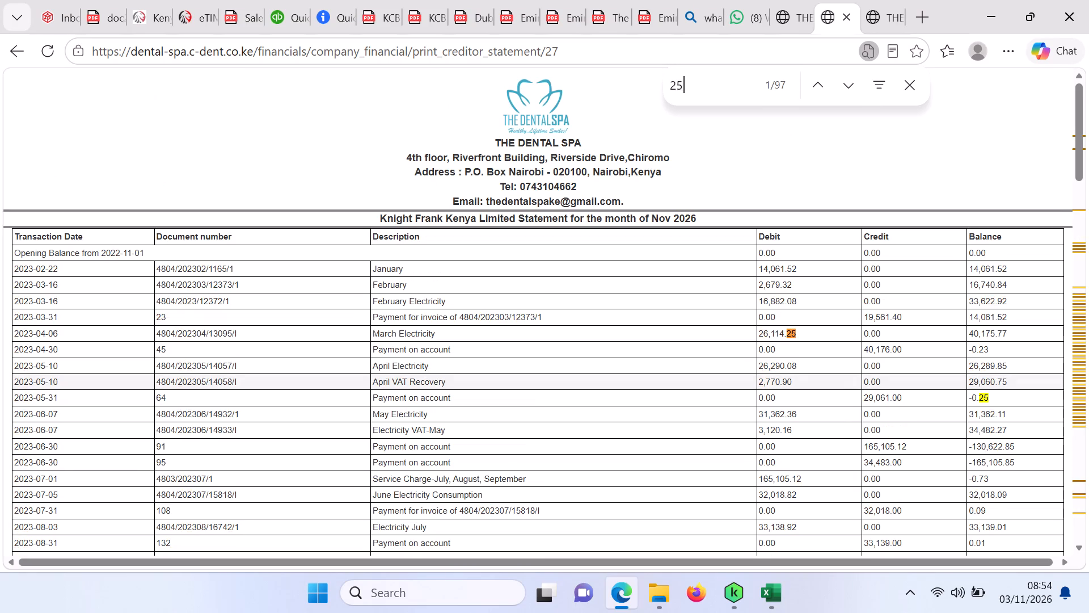
{"action": "key", "text": "comma"}
{"action": "type", "text": "00"}
{"action": "key", "text": "0"}
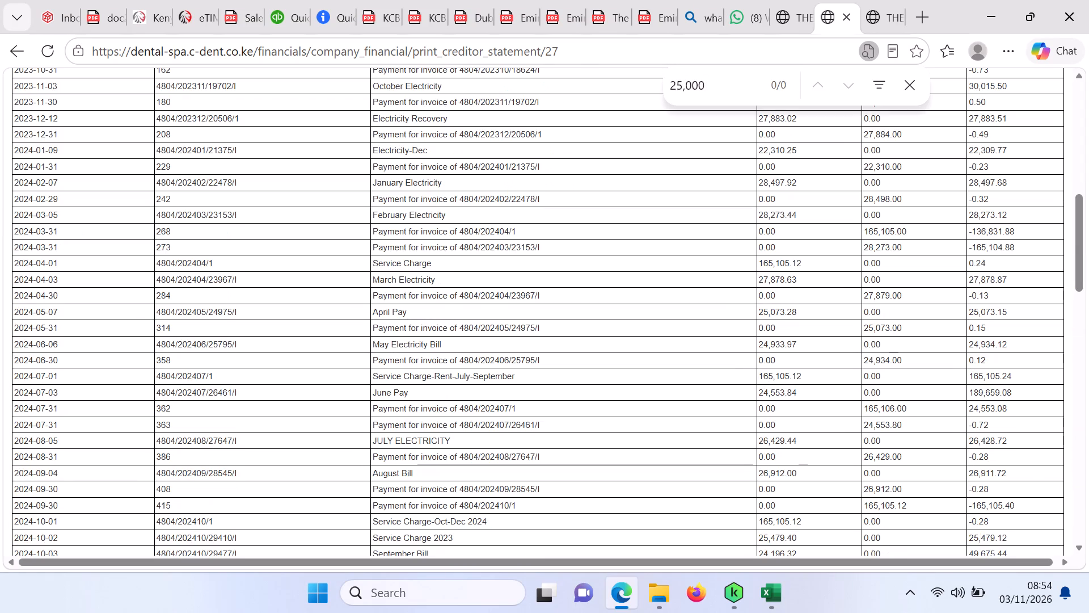
Replace the Knight Frank Kenya Ltd remark in the non-eTIMS invoice summary in Excel with "Not in statement dspa".
{"action": "left_click", "coordinate": [989, 16]}
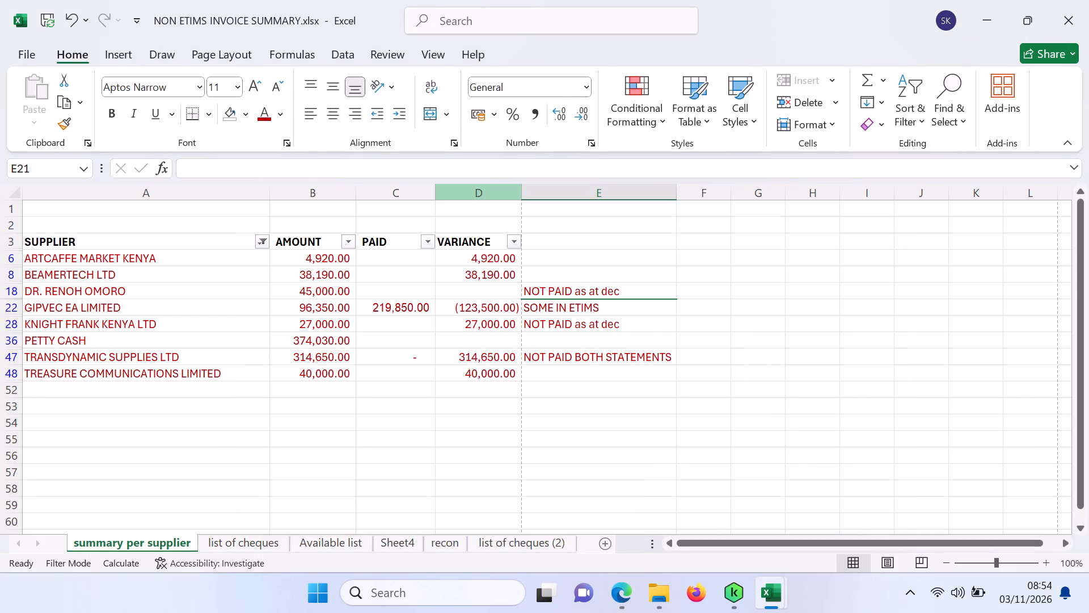
{"action": "double_click", "coordinate": [619, 323]}
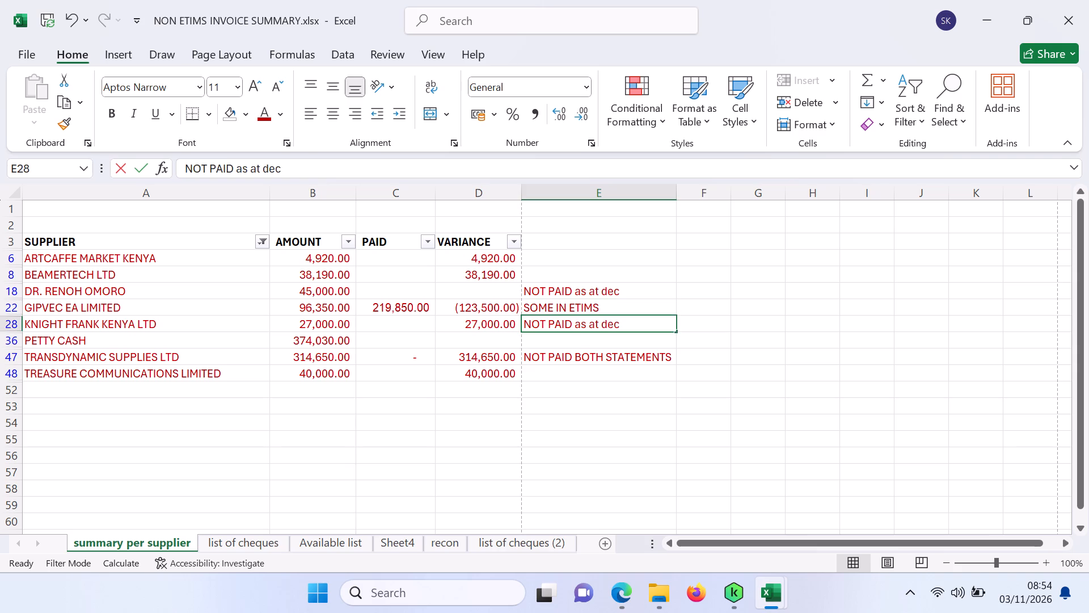
{"action": "key", "text": "BackSpace"}
{"action": "key", "text": "BackSpace"}
{"action": "key", "text": "BackSpace"}
{"action": "key", "text": "BackSpace"}
{"action": "key", "text": "BackSpace"}
{"action": "key", "text": "BackSpace"}
{"action": "key", "text": "BackSpace"}
{"action": "key", "text": "BackSpace"}
{"action": "key", "text": "BackSpace"}
{"action": "key", "text": "BackSpace"}
{"action": "key", "text": "BackSpace"}
{"action": "key", "text": "BackSpace"}
{"action": "key", "text": "BackSpace"}
{"action": "key", "text": "BackSpace"}
{"action": "key", "text": "BackSpace"}
{"action": "key", "text": "BackSpace"}
{"action": "key", "text": "BackSpace"}
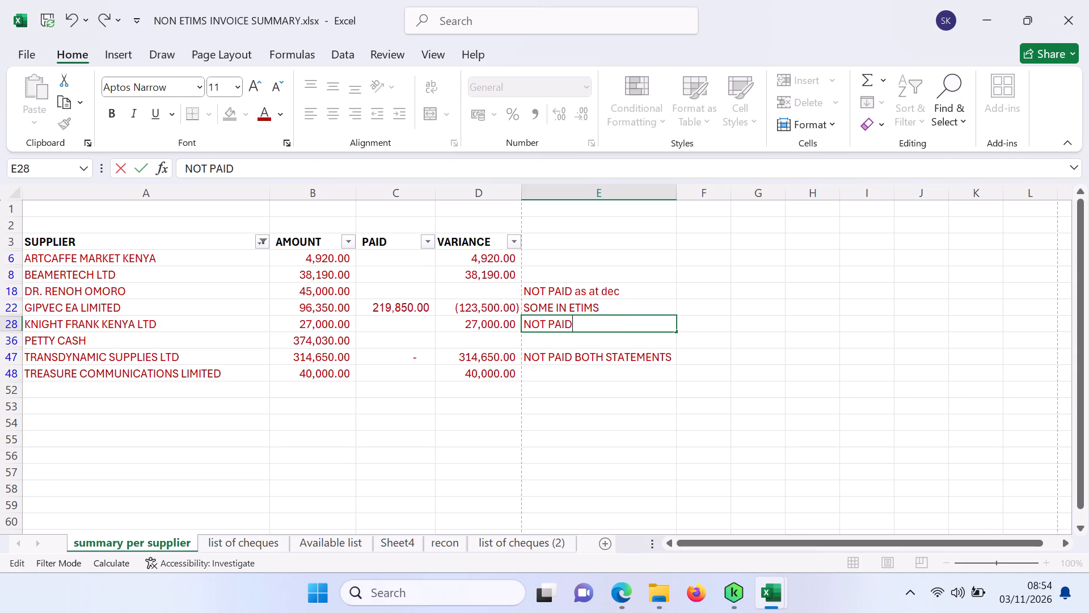
{"action": "type", "text": "ot"}
{"action": "key", "text": "space"}
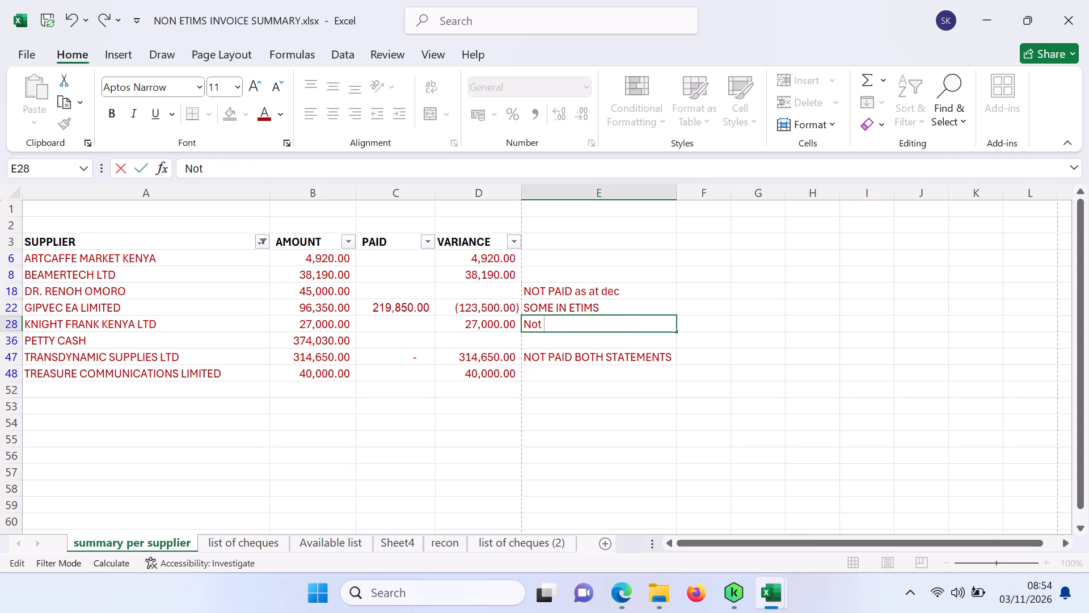
{"action": "type", "text": "in s"}
{"action": "type", "text": "tatement"}
{"action": "key", "text": "space"}
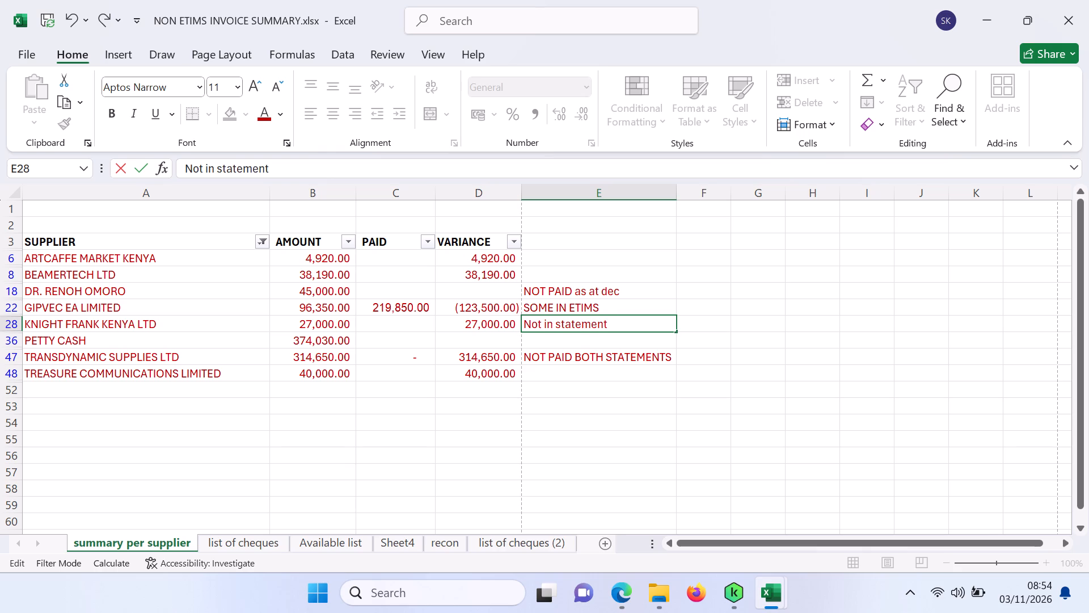
{"action": "type", "text": "dspa"}
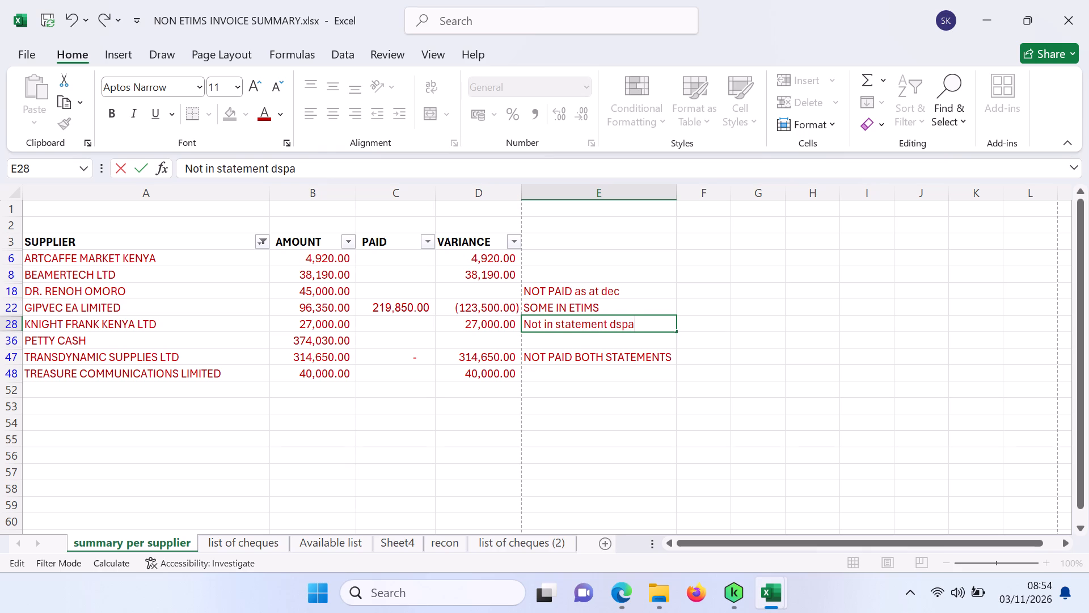
{"action": "left_click", "coordinate": [556, 409]}
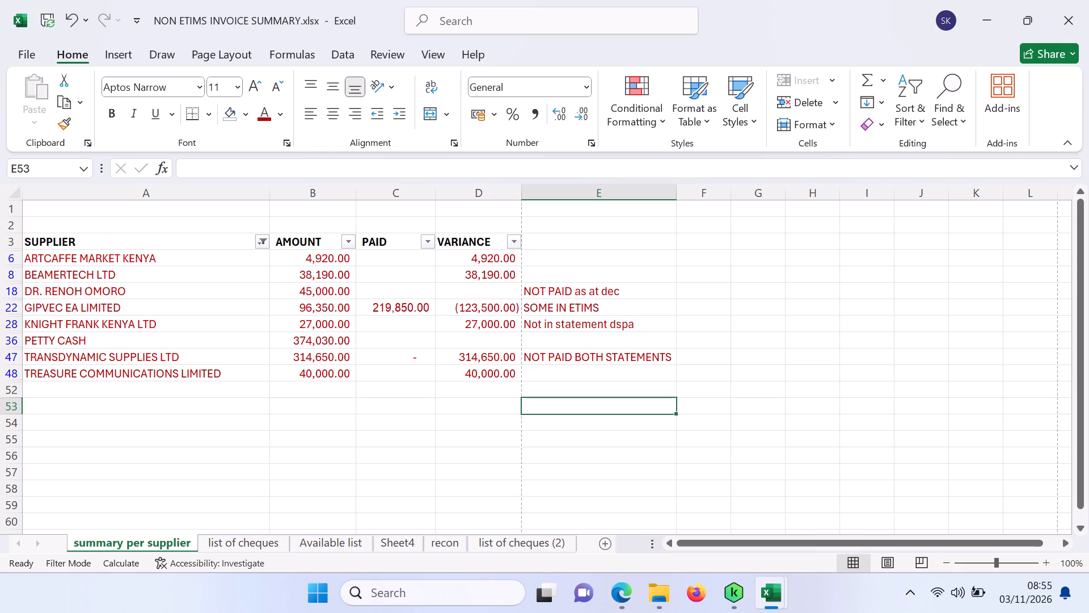
Switch back to Microsoft Edge, return to the creditors list, and bring up the printable statement of Transdynamic Supplies Ltd.
{"action": "left_click", "coordinate": [610, 605]}
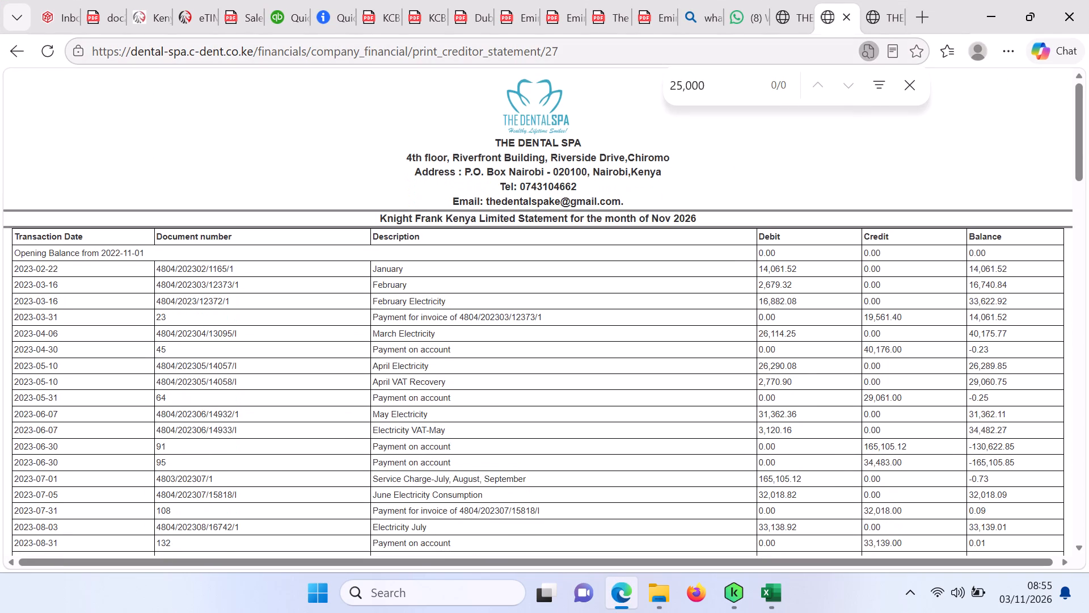
{"action": "left_click", "coordinate": [11, 53]}
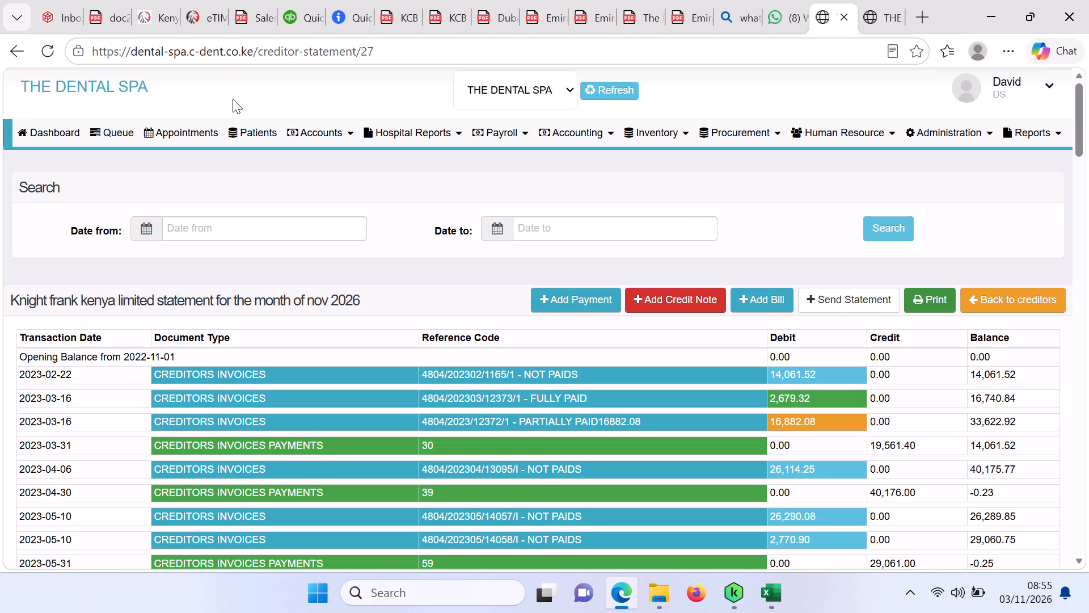
{"action": "left_click", "coordinate": [12, 52]}
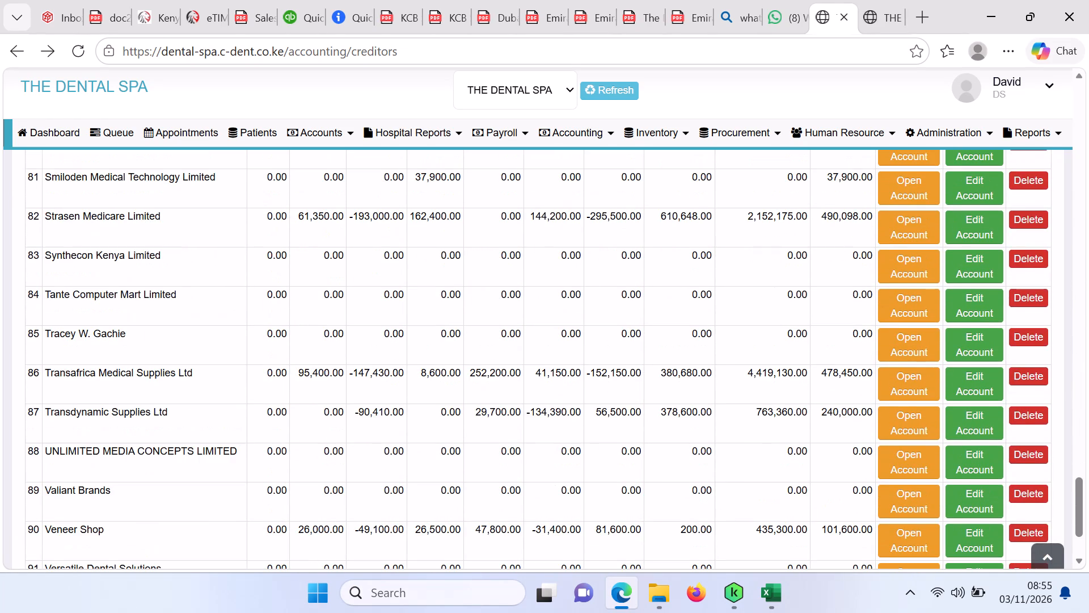
{"action": "left_click", "coordinate": [913, 426]}
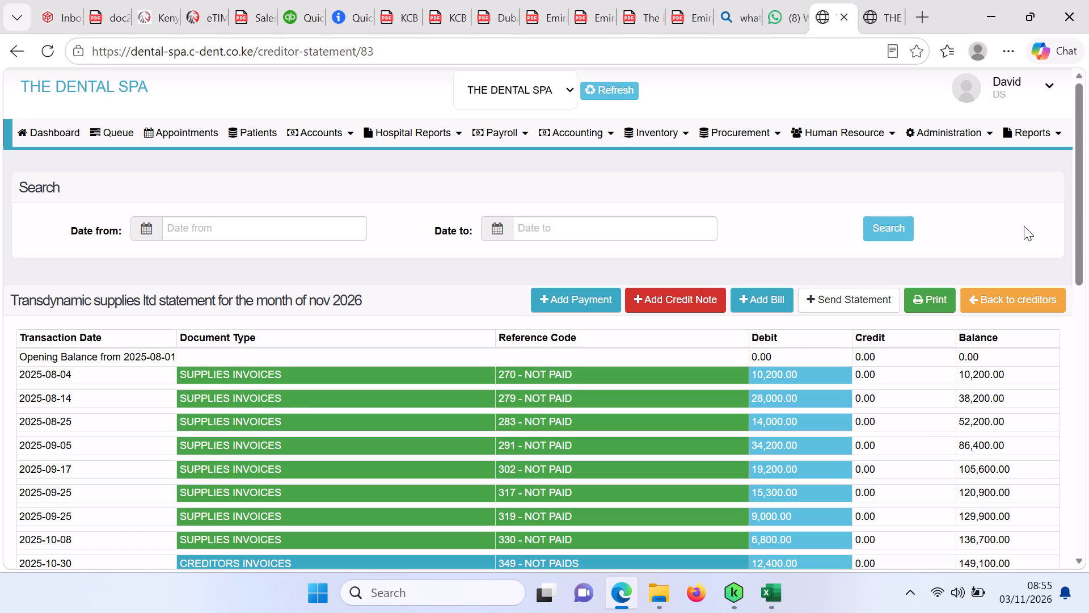
{"action": "left_click", "coordinate": [920, 299]}
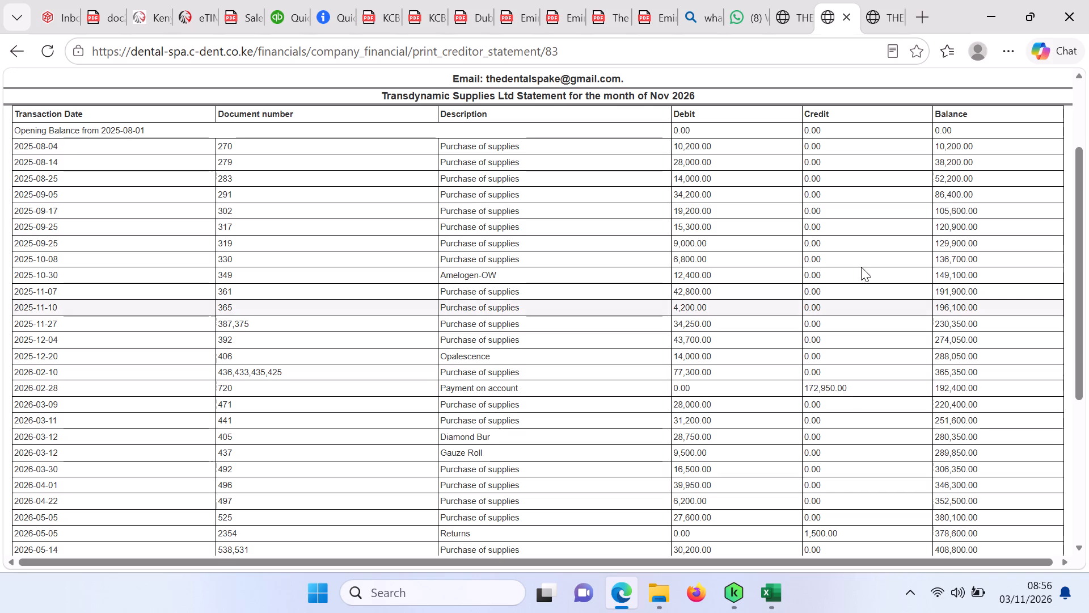
In the Excel invoice summary workbook, filter the Available list sheet's Supplier_Name column to TRANSDYNAMIC SUPPLIES LTD, using the search "trans".
{"action": "left_click", "coordinate": [998, 15]}
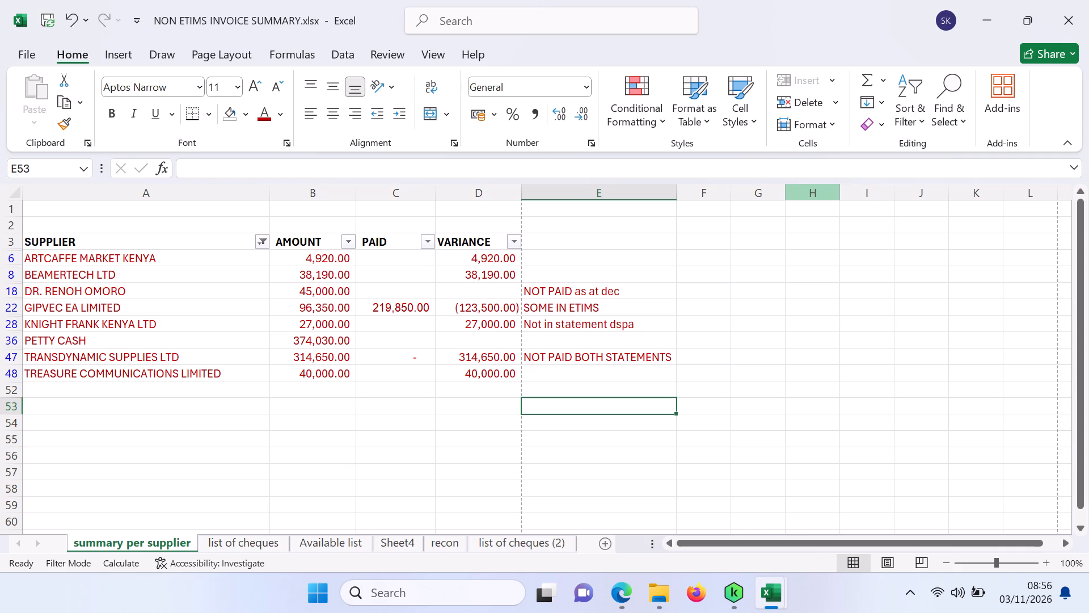
{"action": "left_click", "coordinate": [316, 356]}
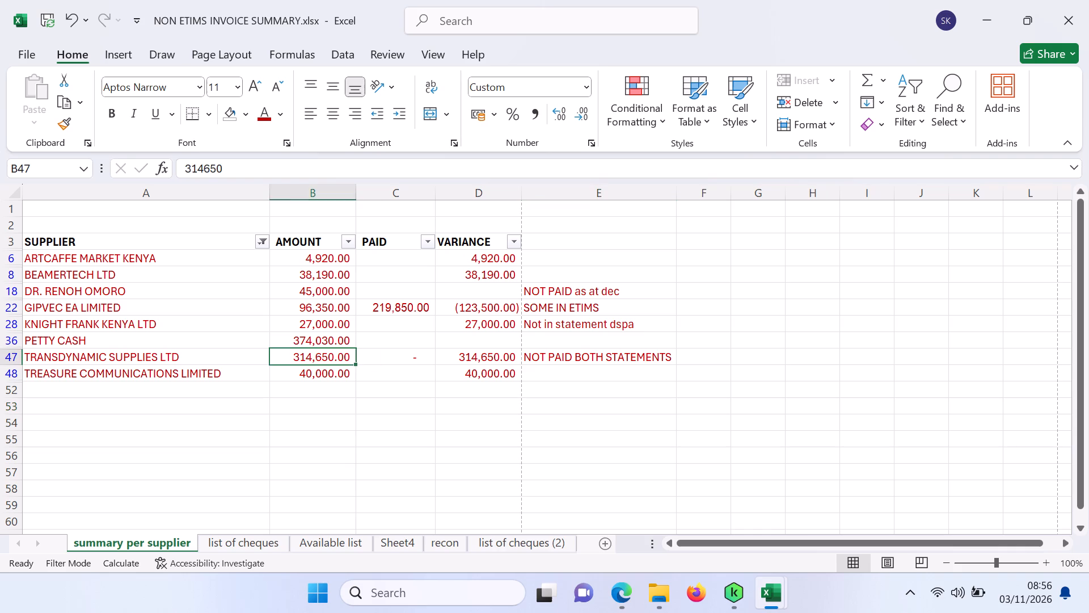
{"action": "left_click", "coordinate": [244, 544]}
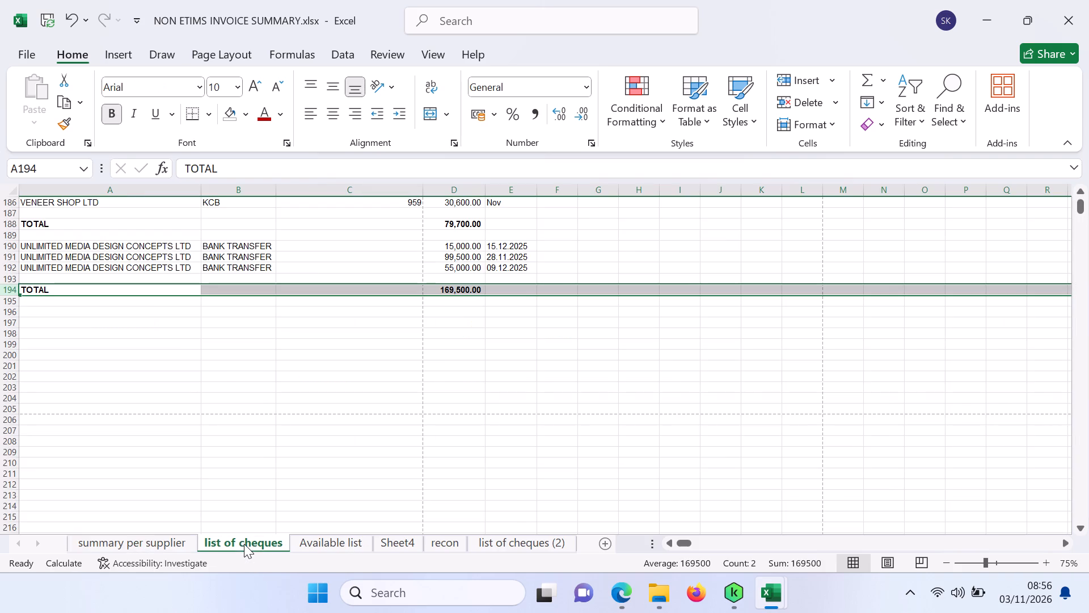
{"action": "left_click", "coordinate": [338, 538]}
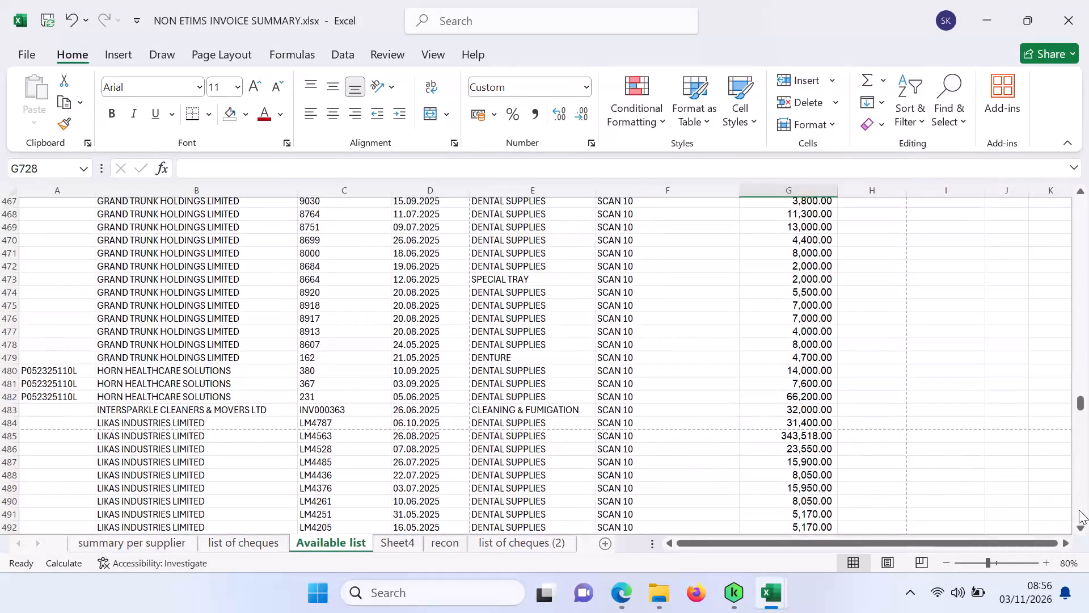
{"action": "scroll", "coordinate": [1081, 400], "scroll_direction": "down", "scroll_amount": 1}
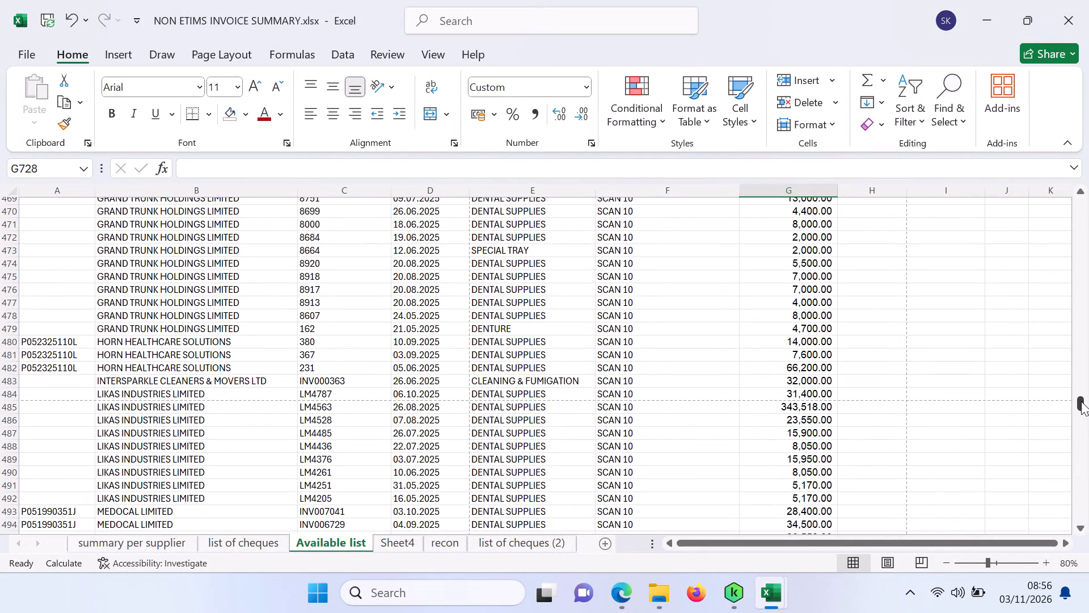
{"action": "left_click", "coordinate": [1082, 403]}
{"action": "left_click", "coordinate": [1079, 403]}
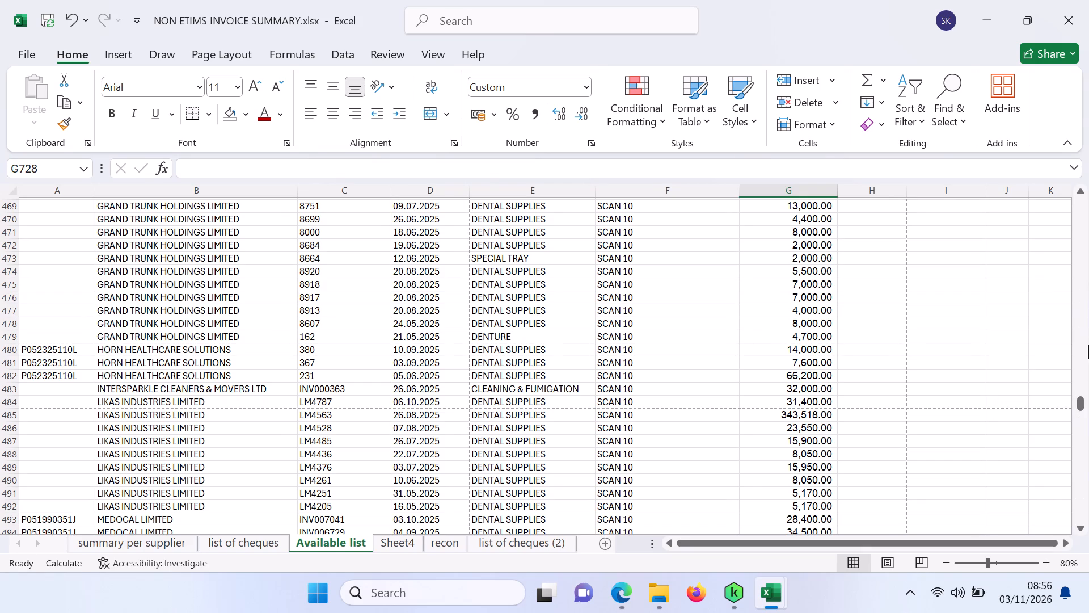
{"action": "left_click_drag", "start_coordinate": [1084, 403], "coordinate": [1087, 127]}
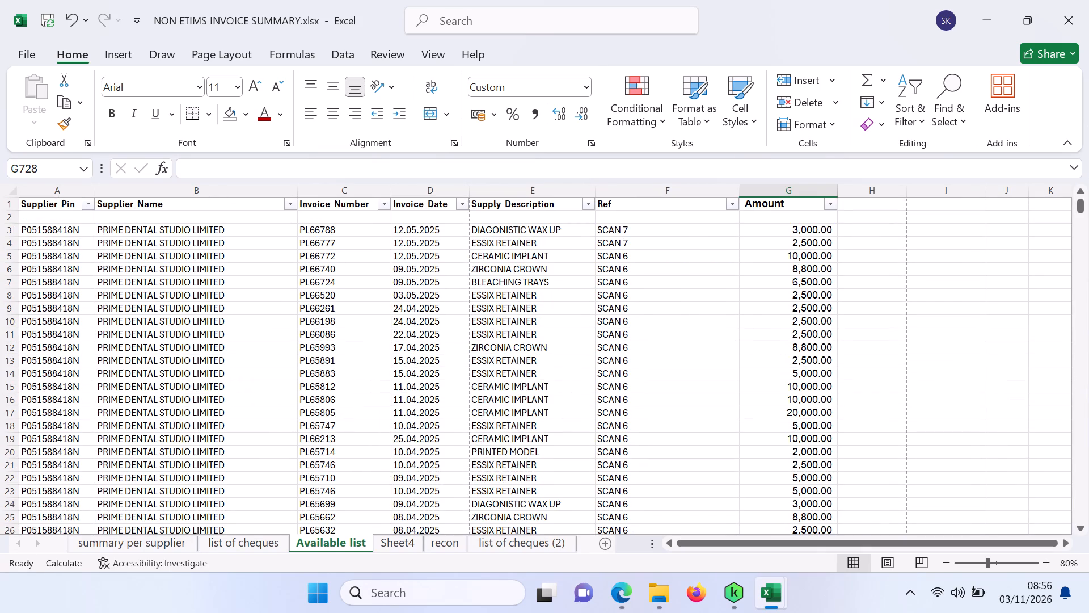
{"action": "left_click", "coordinate": [291, 205]}
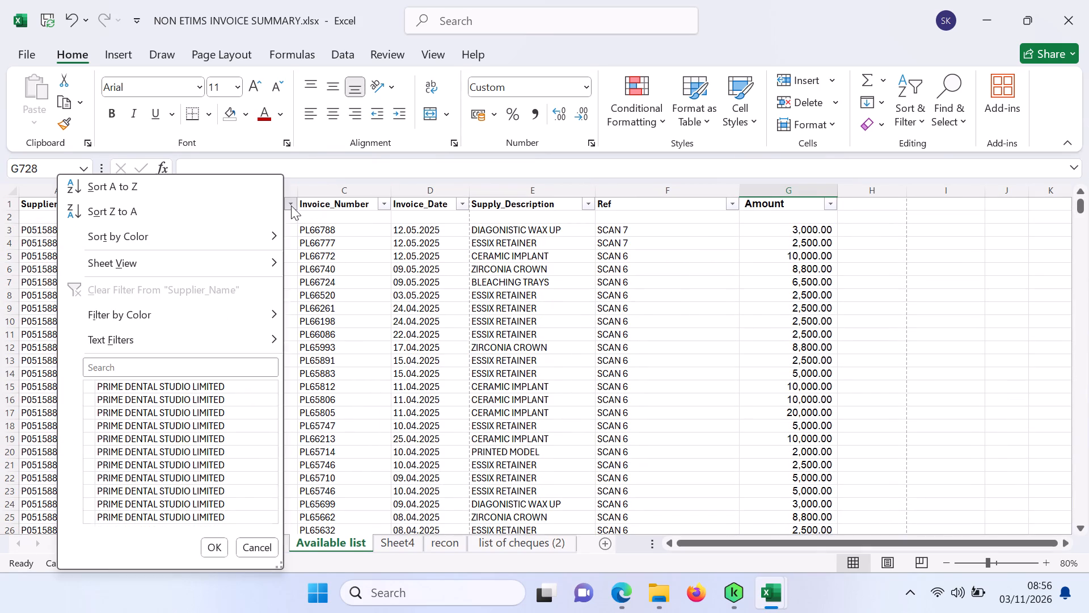
{"action": "left_click", "coordinate": [169, 368]}
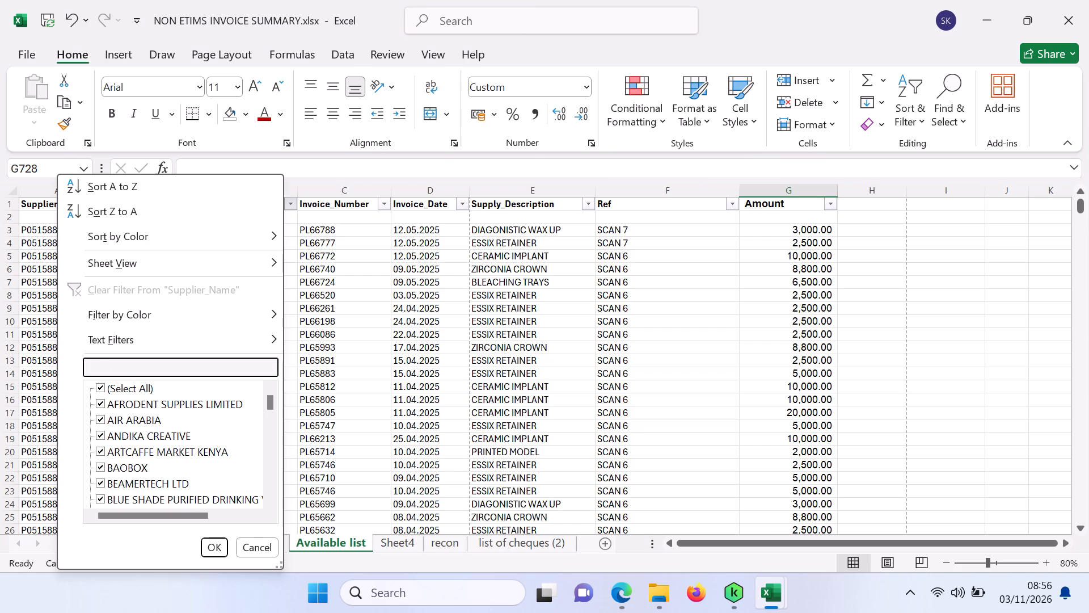
{"action": "type", "text": "trans"}
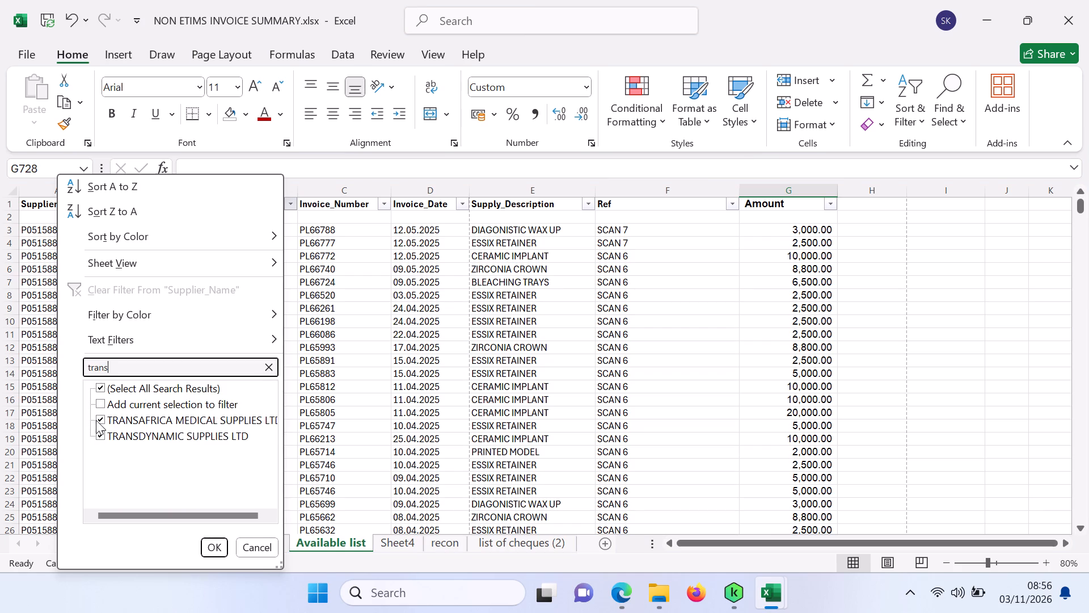
{"action": "left_click", "coordinate": [96, 420]}
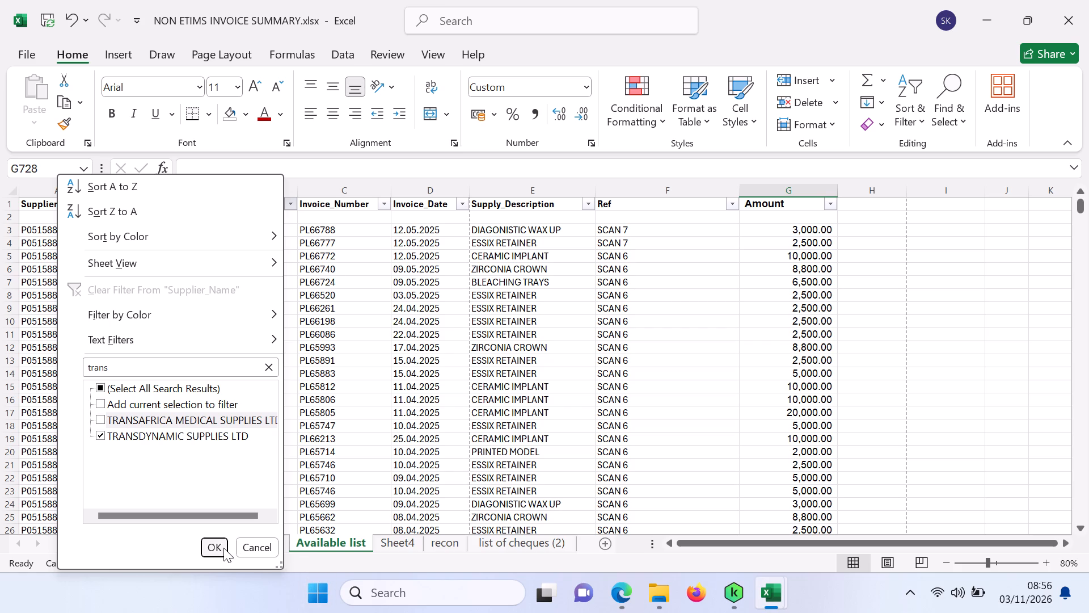
{"action": "left_click", "coordinate": [222, 548]}
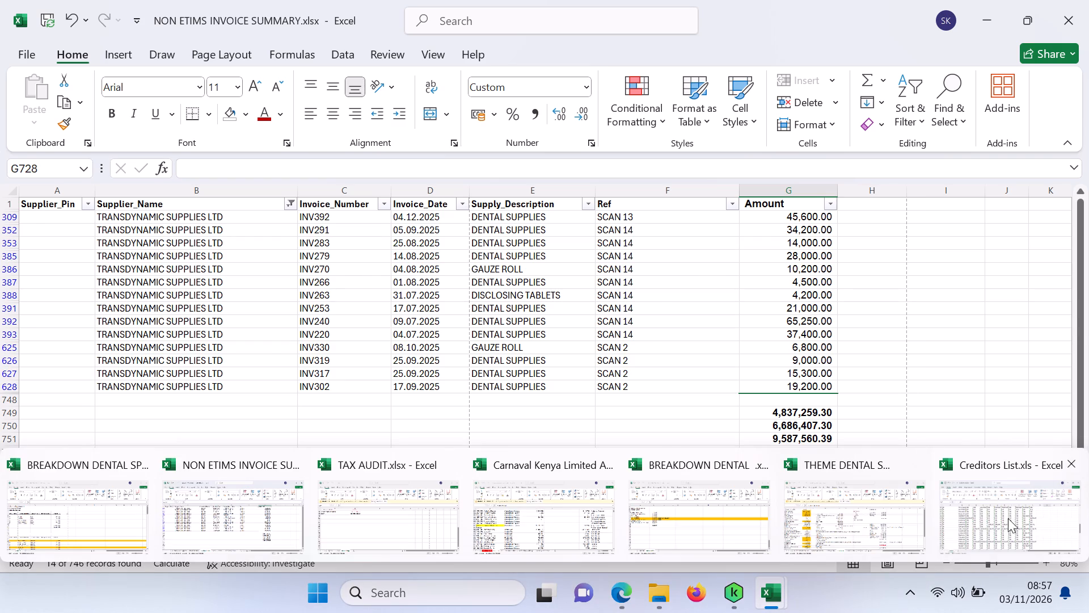
Check the Transdynamic balance in Creditors List.xls and the supplier's row in the summary per supplier sheet.
{"action": "left_click", "coordinate": [1012, 519]}
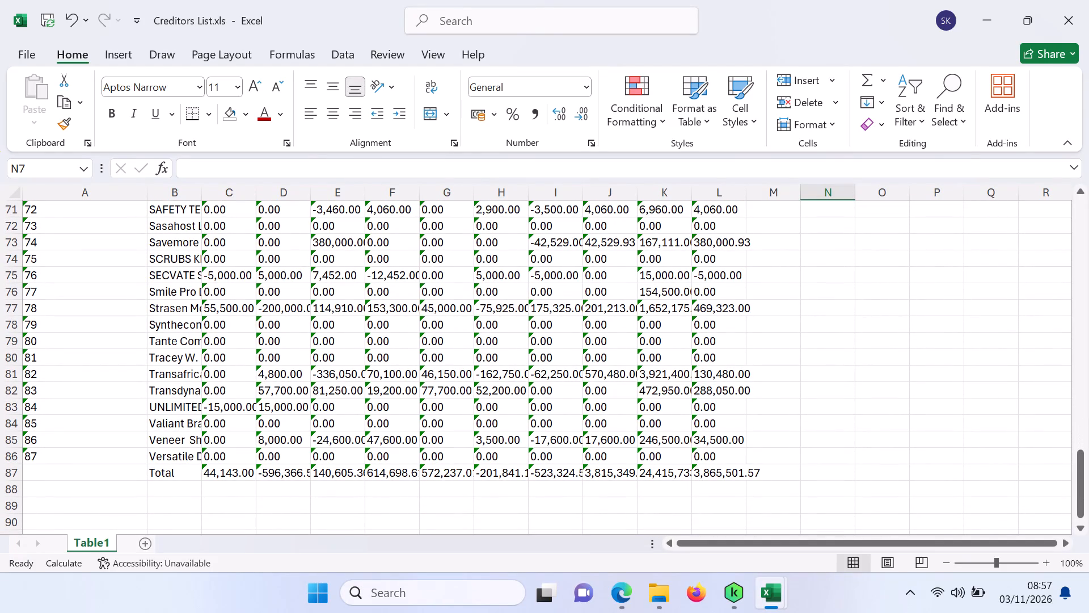
{"action": "left_click", "coordinate": [995, 24]}
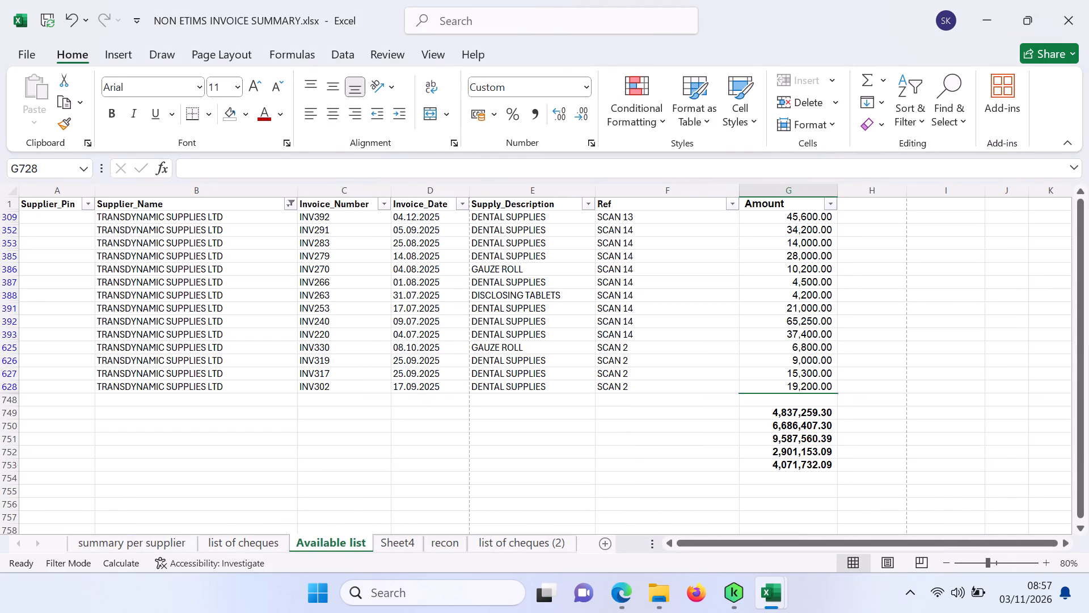
{"action": "left_click", "coordinate": [112, 544]}
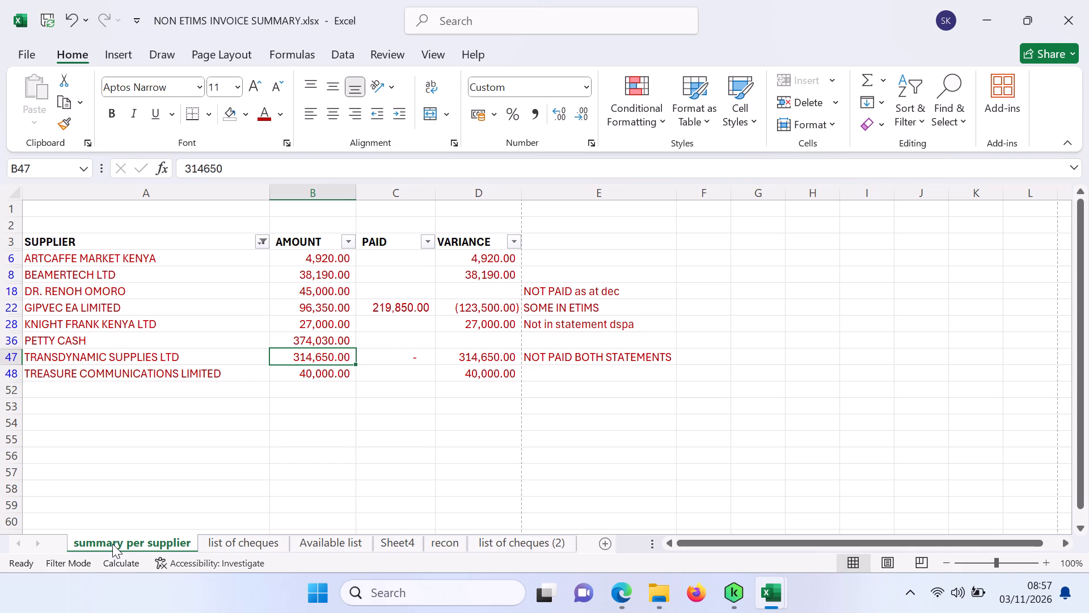
Arrange the Transdynamic statement in Edge and the filtered Available list sheet side by side, and zoom the sheet out to 51%.
{"action": "left_click", "coordinate": [337, 544]}
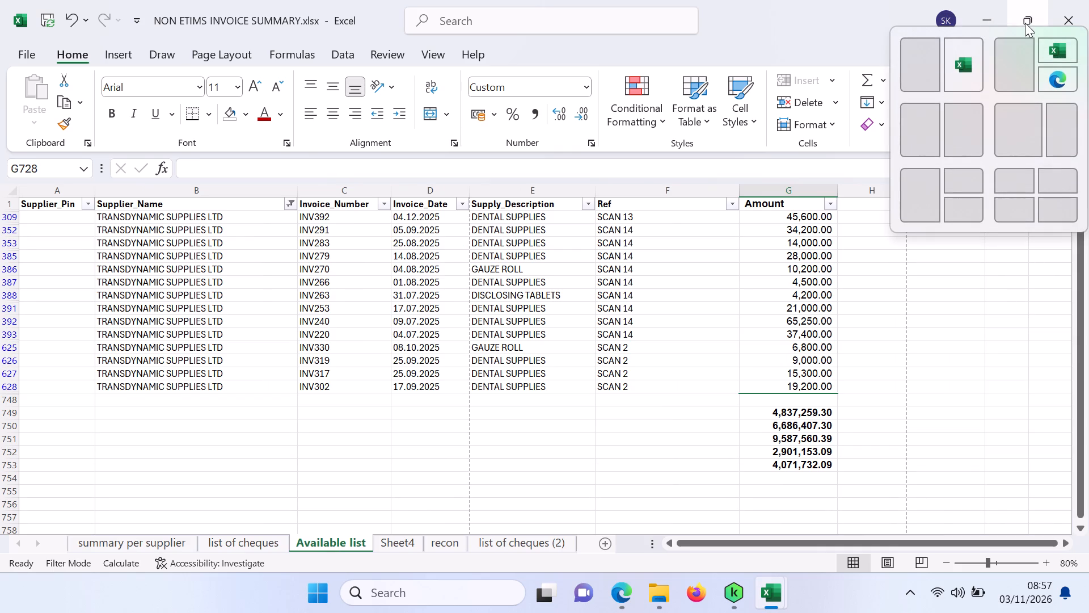
{"action": "left_click", "coordinate": [611, 591]}
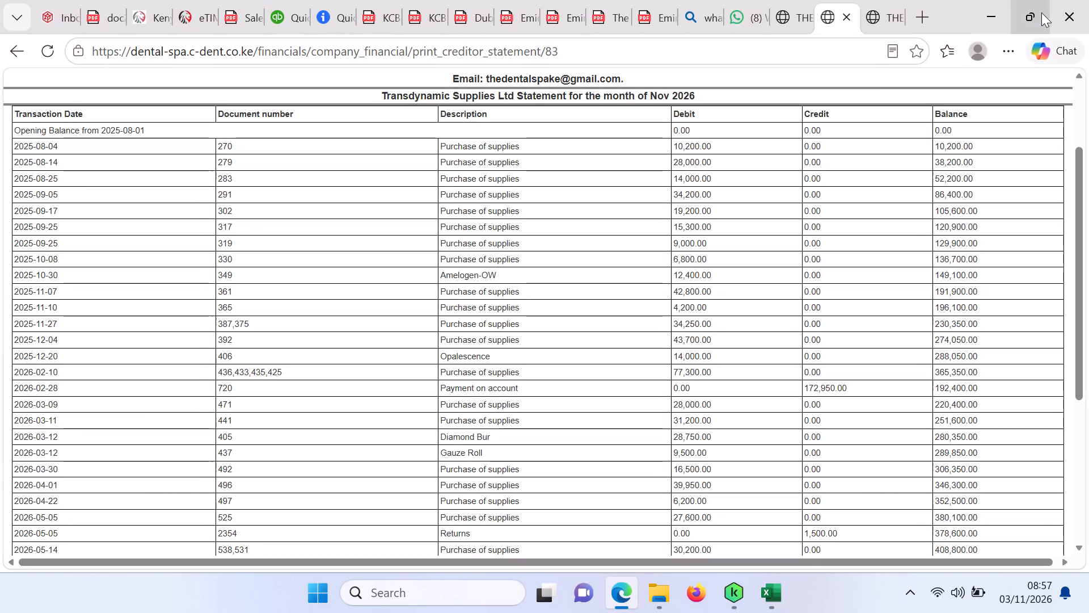
{"action": "left_click", "coordinate": [934, 57]}
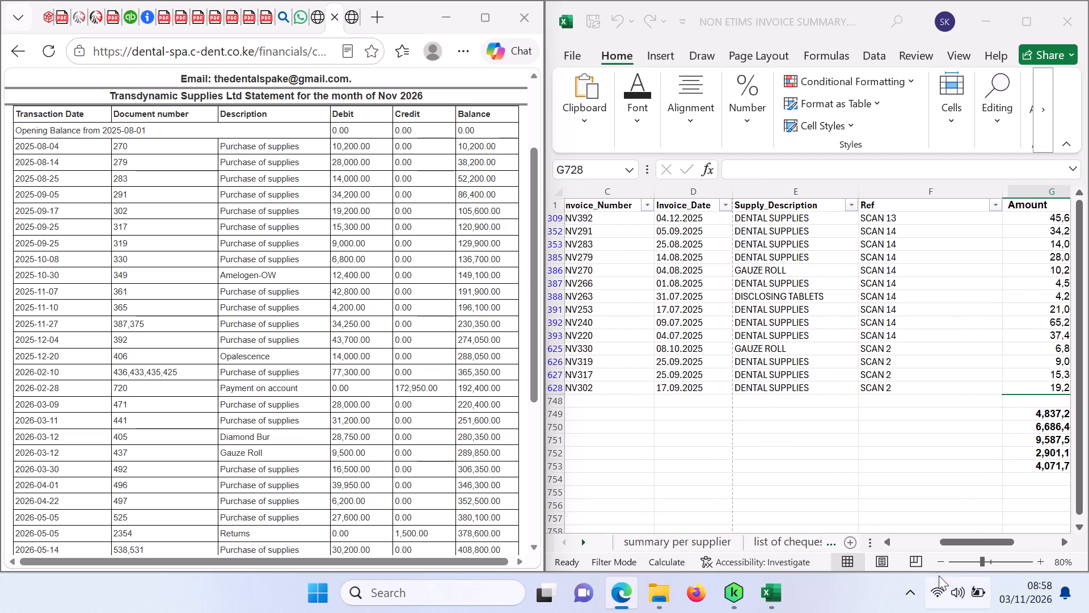
{"action": "left_click", "coordinate": [968, 561]}
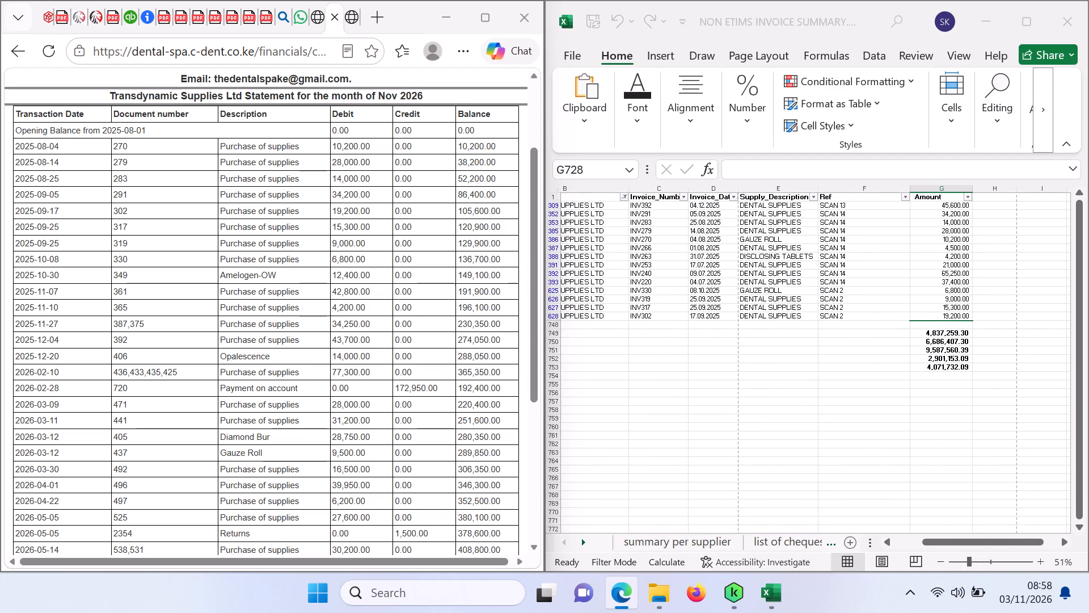
Highlight the 10,200.00 amount of invoice INV270 in the Available list with an orange fill.
{"action": "left_click", "coordinate": [950, 237]}
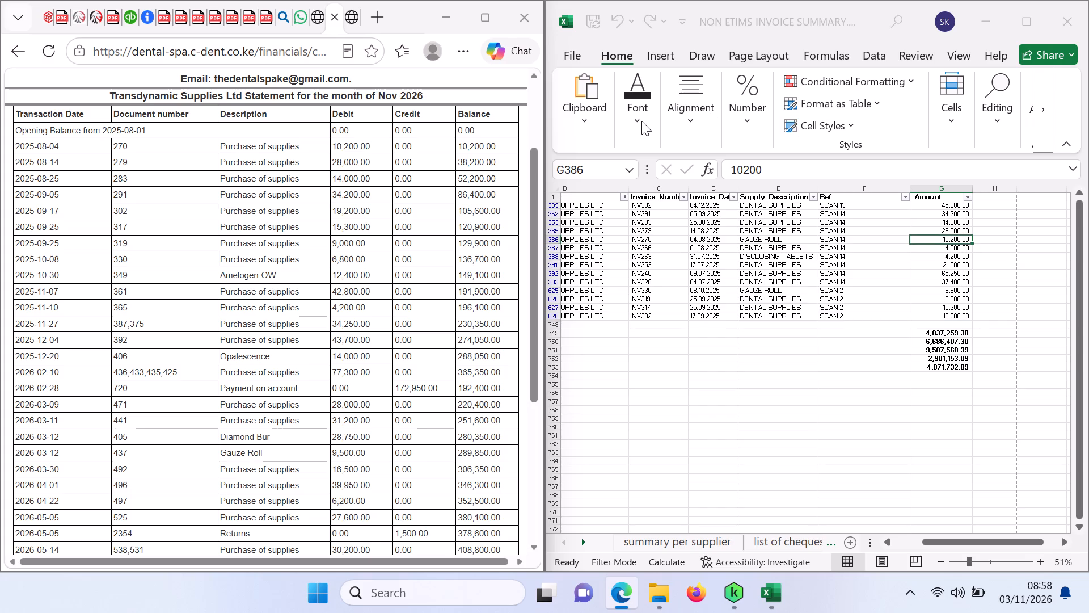
{"action": "left_click", "coordinate": [641, 121]}
{"action": "left_click", "coordinate": [763, 193]}
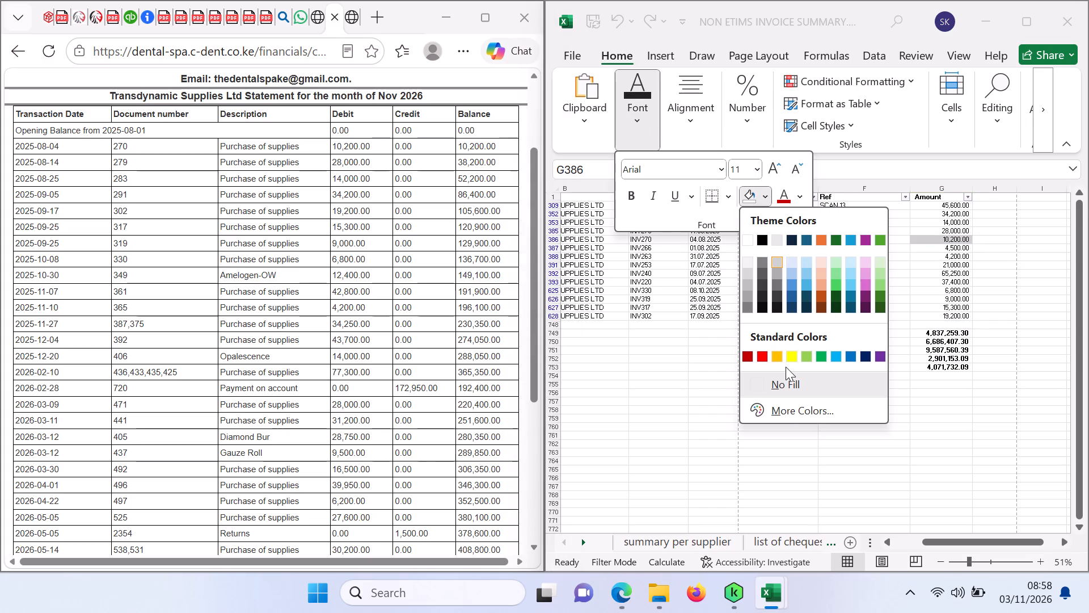
{"action": "left_click", "coordinate": [776, 358]}
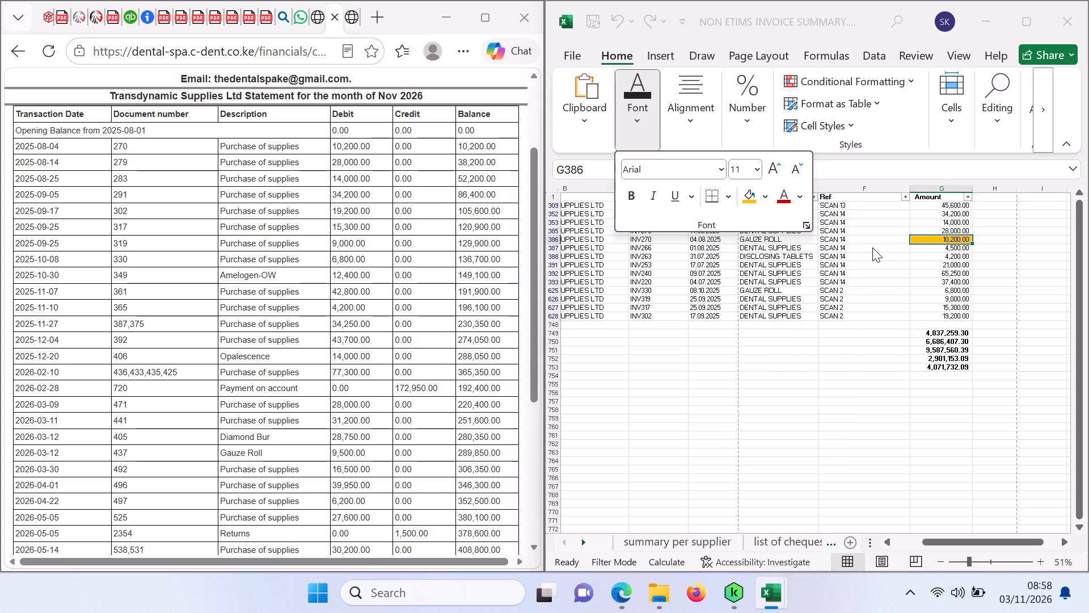
Fill the amounts of the statement-matched invoices INV279 (28,000.00), INV283 (14,000.00) and INV291 (34,200.00) with orange in the Available list.
{"action": "left_click", "coordinate": [952, 228]}
{"action": "left_click", "coordinate": [952, 228]}
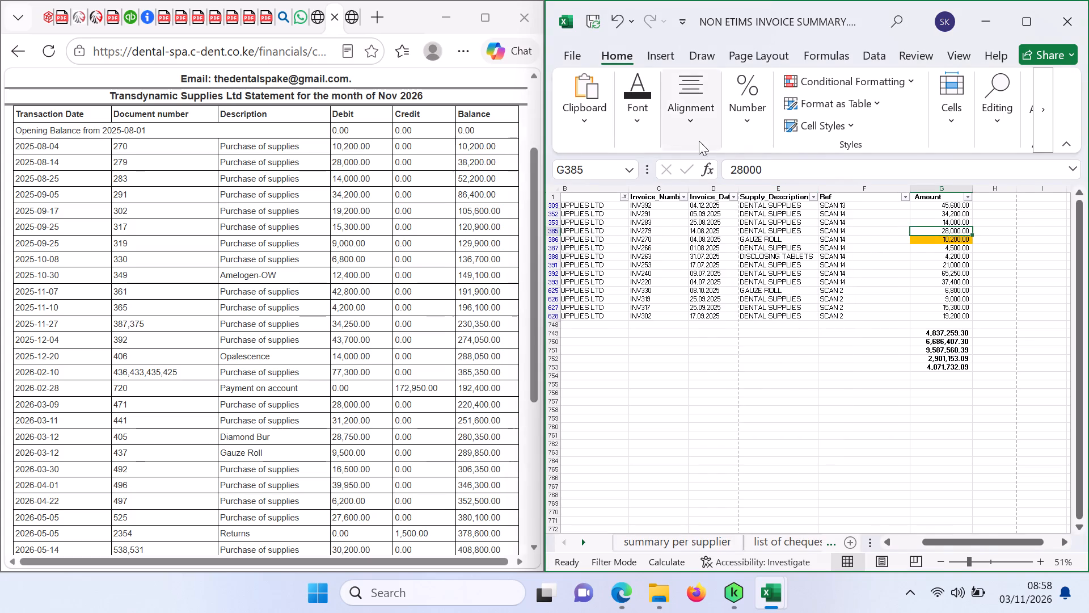
{"action": "left_click", "coordinate": [636, 123]}
{"action": "left_click", "coordinate": [752, 195]}
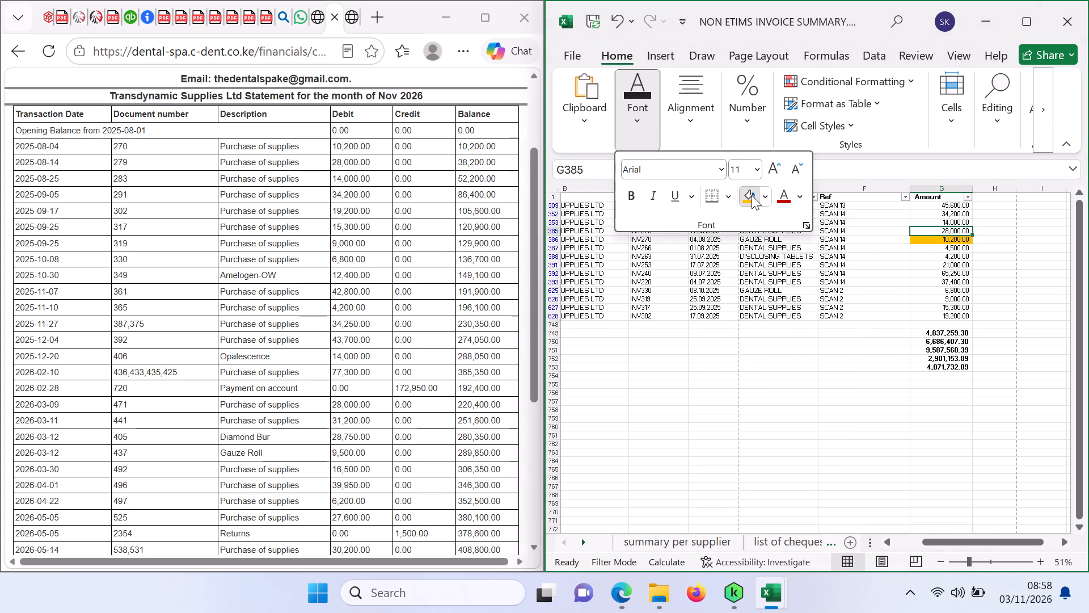
{"action": "left_click", "coordinate": [935, 254]}
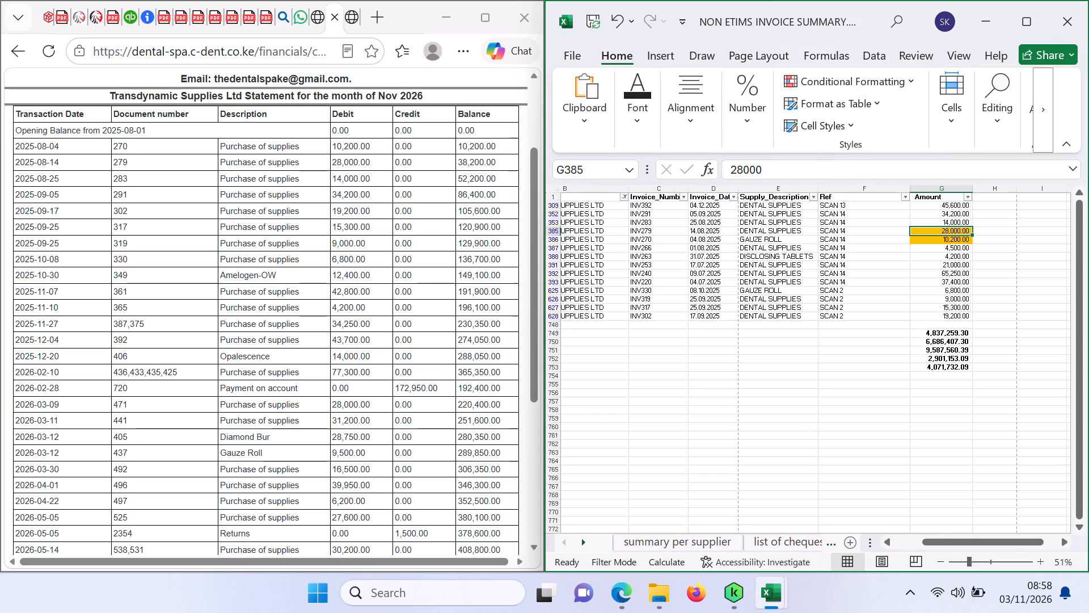
{"action": "left_click", "coordinate": [951, 222]}
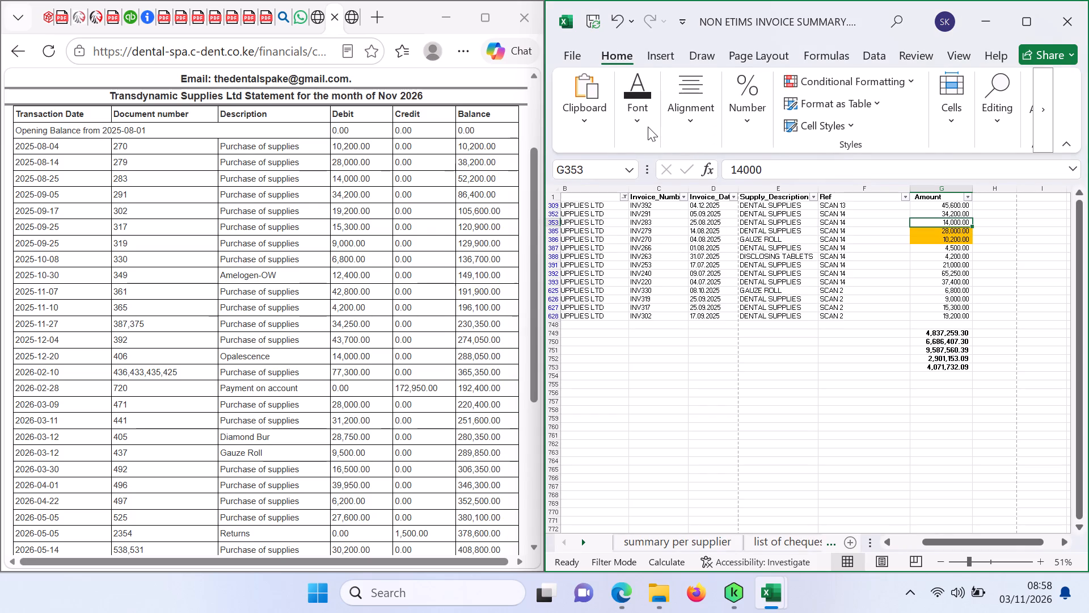
{"action": "left_click", "coordinate": [638, 124]}
{"action": "left_click", "coordinate": [752, 199]}
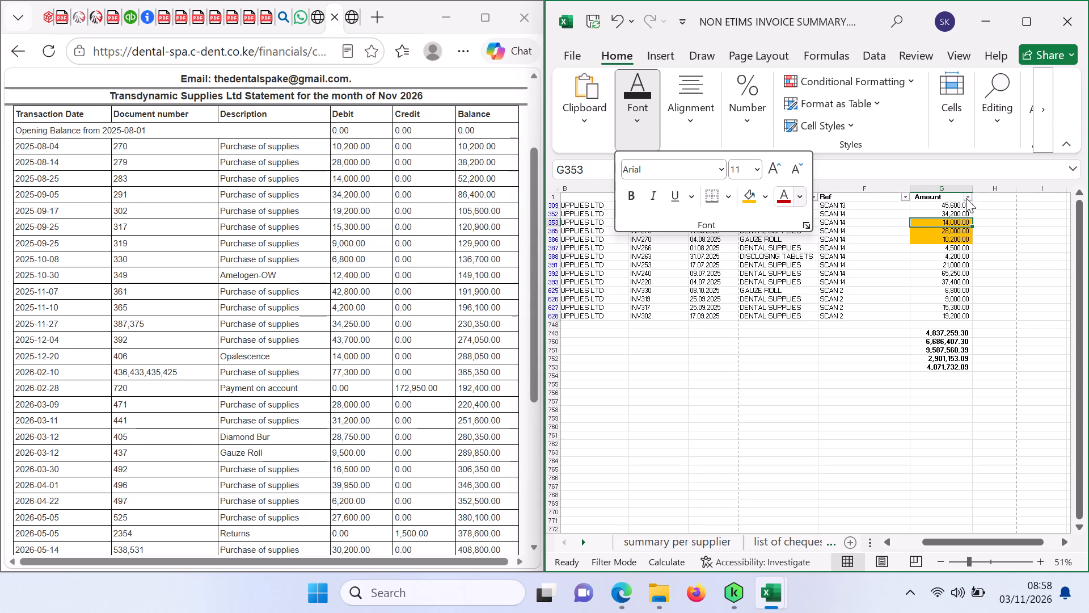
{"action": "left_click", "coordinate": [951, 208]}
{"action": "left_click", "coordinate": [948, 213]}
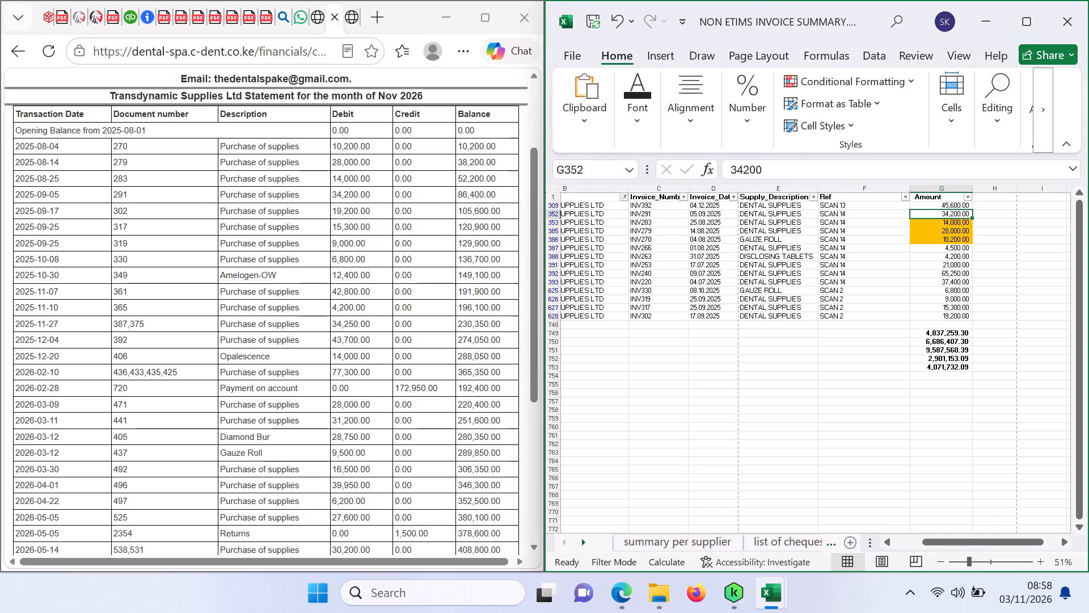
{"action": "left_click", "coordinate": [647, 123]}
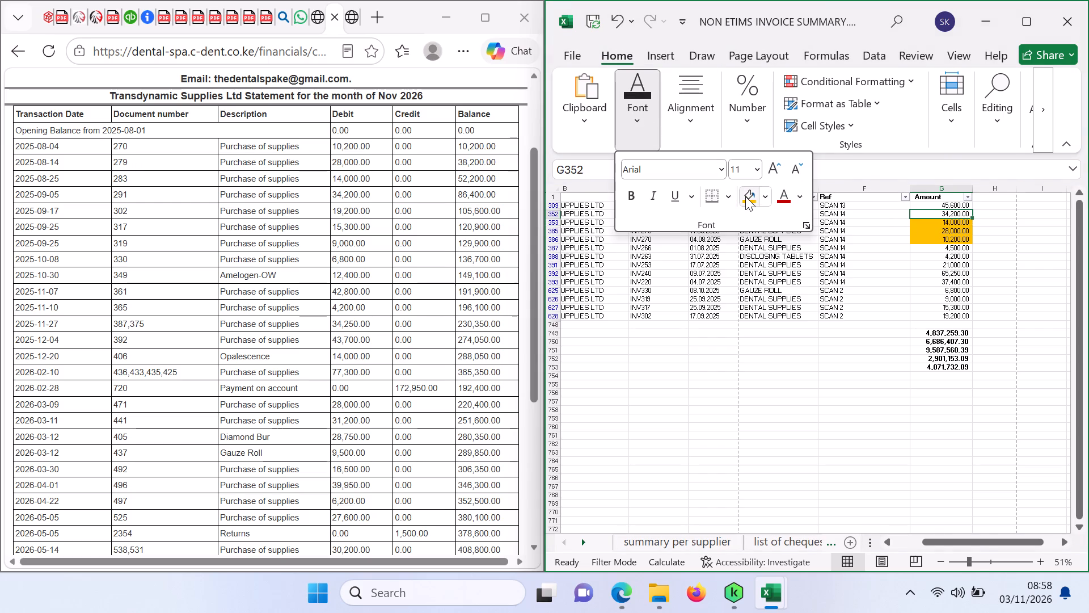
{"action": "left_click", "coordinate": [745, 196]}
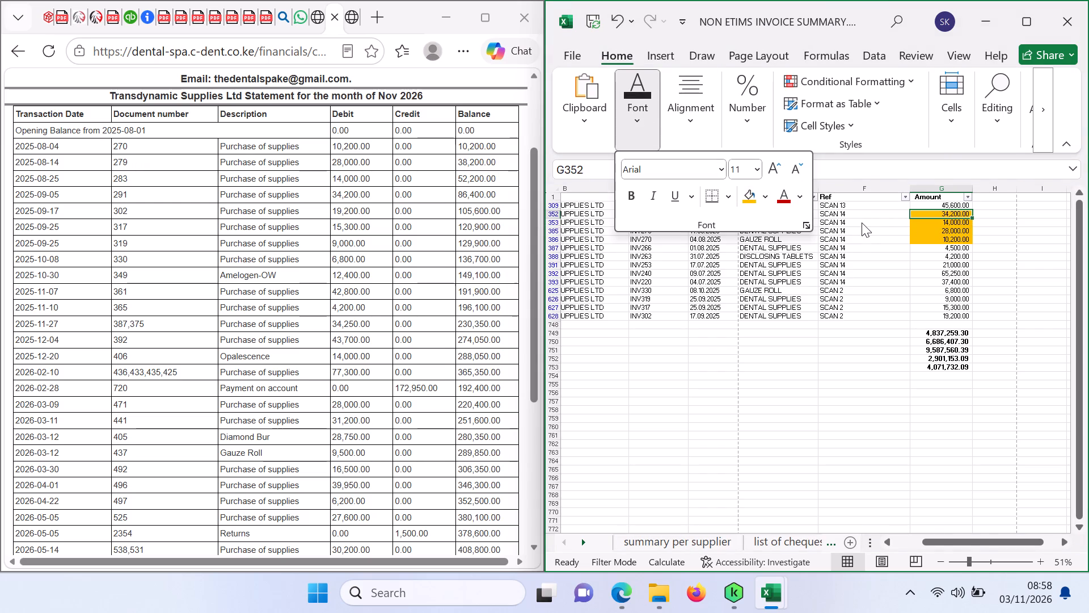
Highlight the amounts of invoices INV302 (19,200.00) and INV317 (15,300.00) with the same orange fill.
{"action": "left_click", "coordinate": [947, 314]}
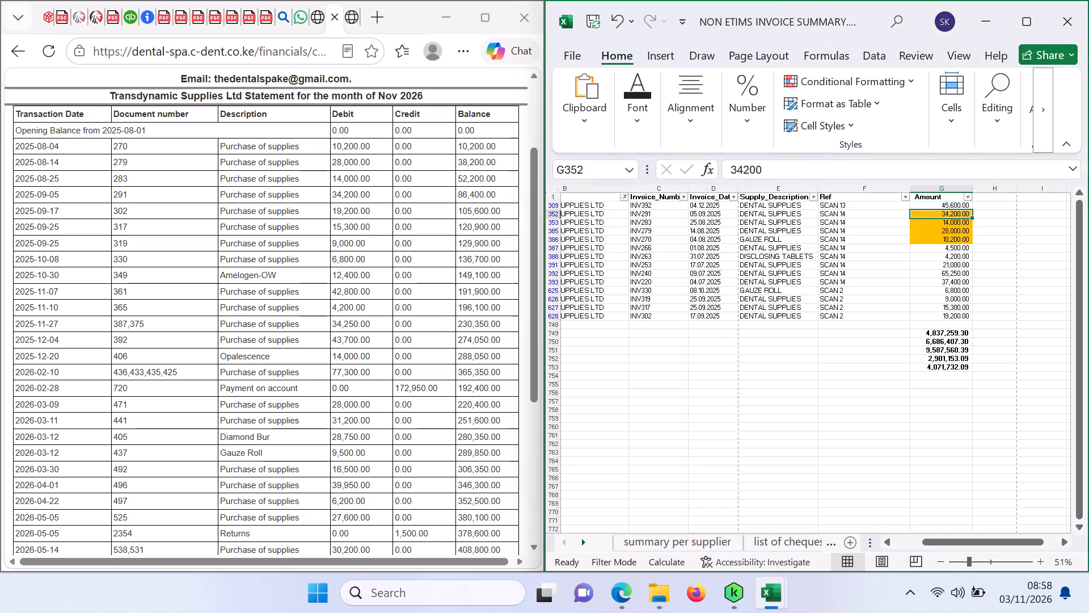
{"action": "left_click", "coordinate": [947, 314]}
{"action": "left_click", "coordinate": [646, 111]}
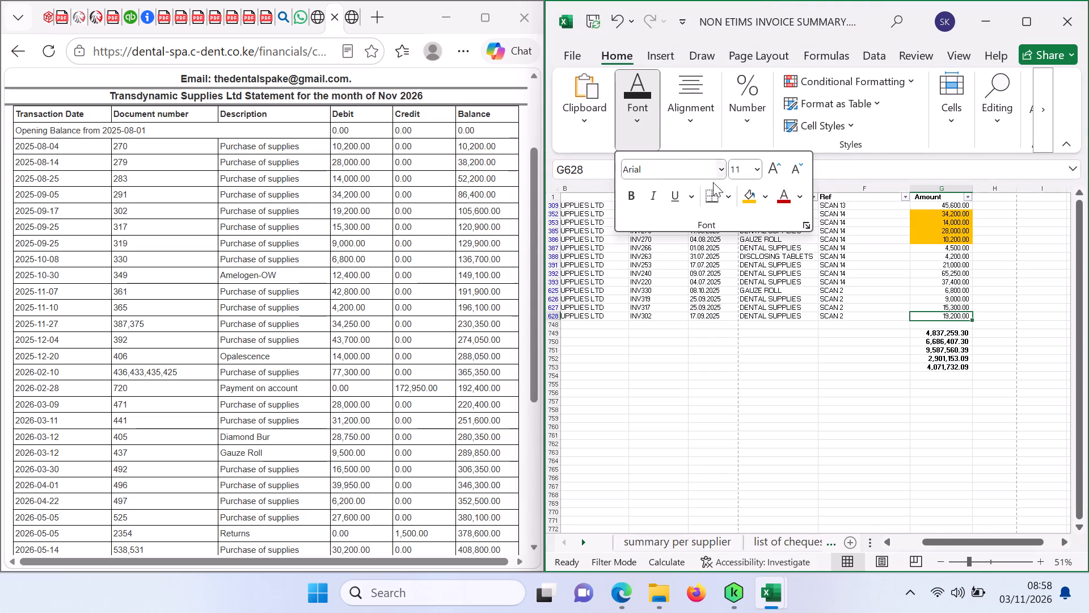
{"action": "left_click", "coordinate": [751, 198]}
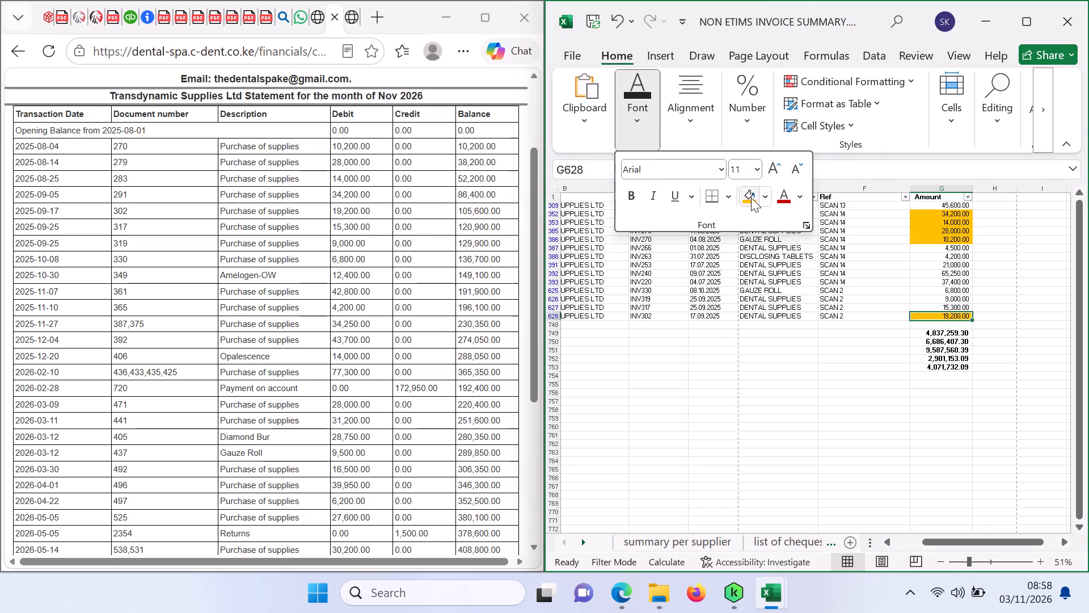
{"action": "left_click", "coordinate": [949, 304]}
{"action": "left_click", "coordinate": [949, 304]}
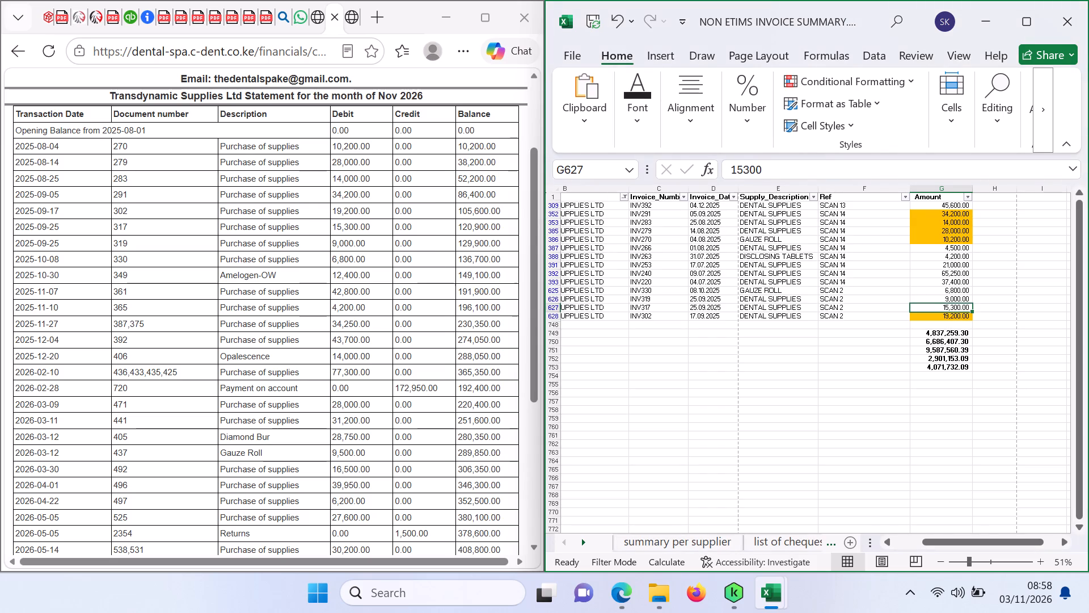
{"action": "left_click", "coordinate": [638, 121]}
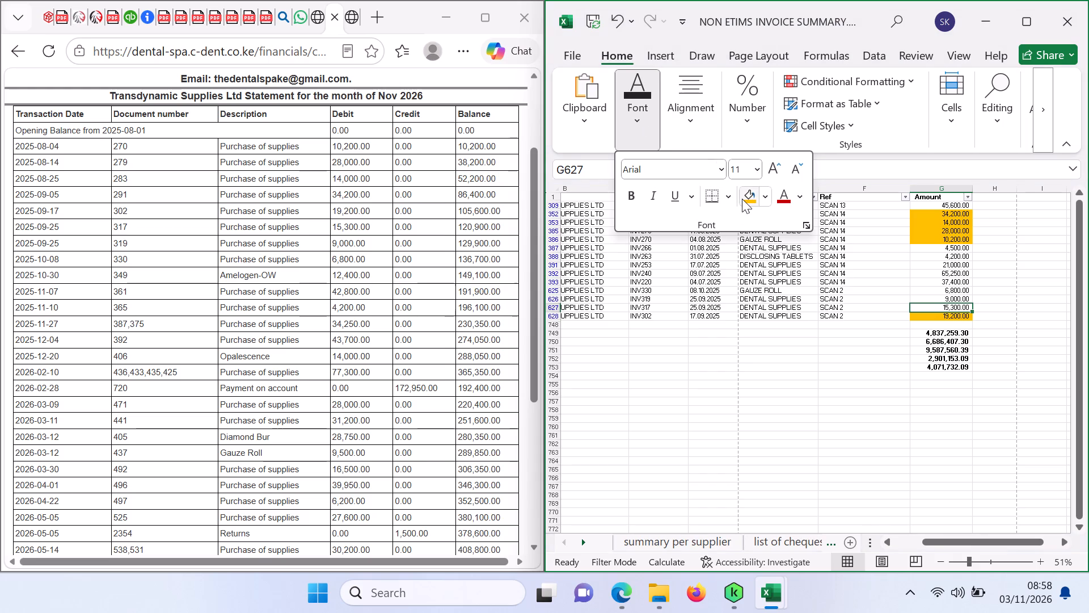
{"action": "left_click", "coordinate": [742, 199]}
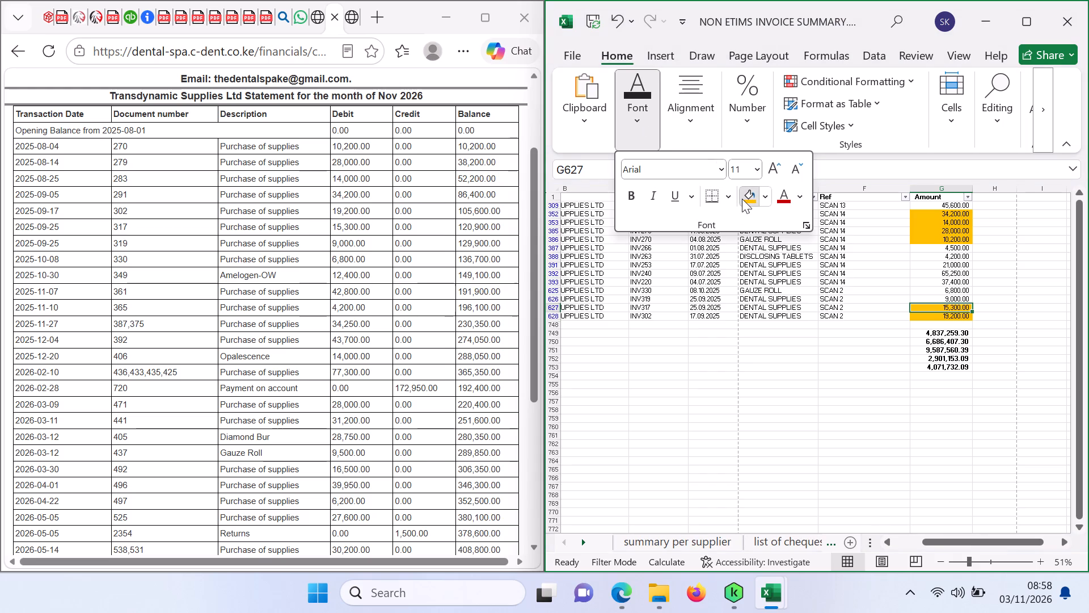
Highlight the amounts of invoices INV319 (9,000.00) and INV330 (6,800.00) with the orange fill.
{"action": "left_click", "coordinate": [949, 295]}
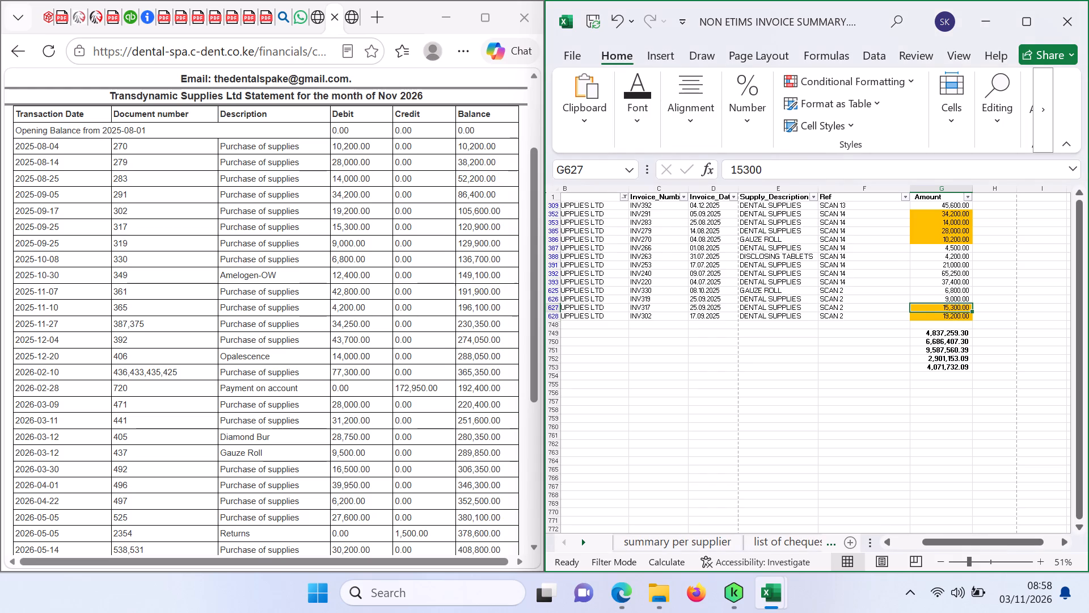
{"action": "left_click", "coordinate": [949, 297]}
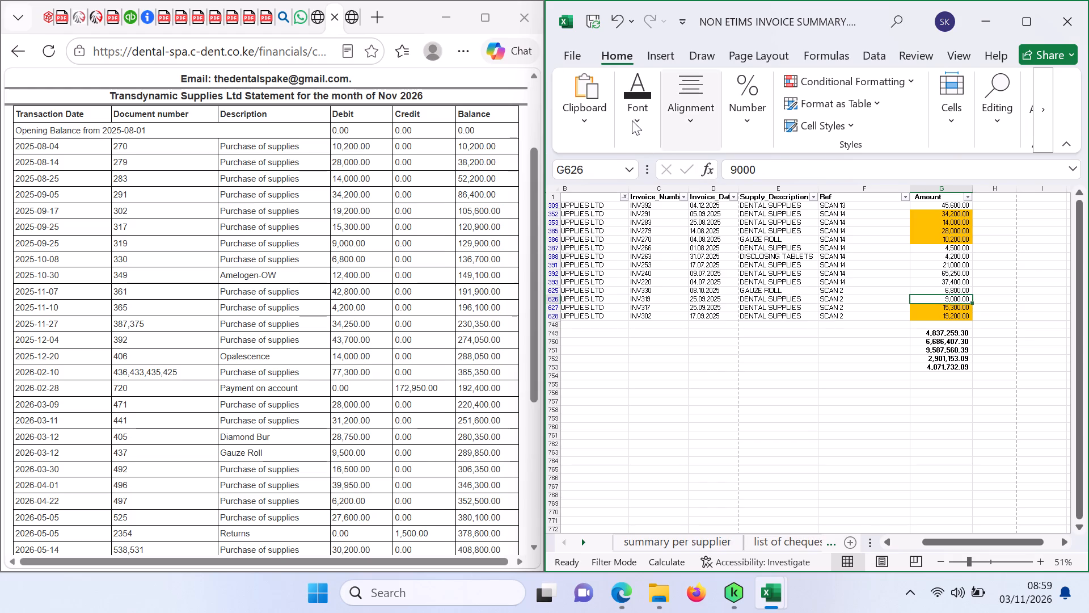
{"action": "left_click", "coordinate": [632, 118]}
{"action": "left_click", "coordinate": [749, 195]}
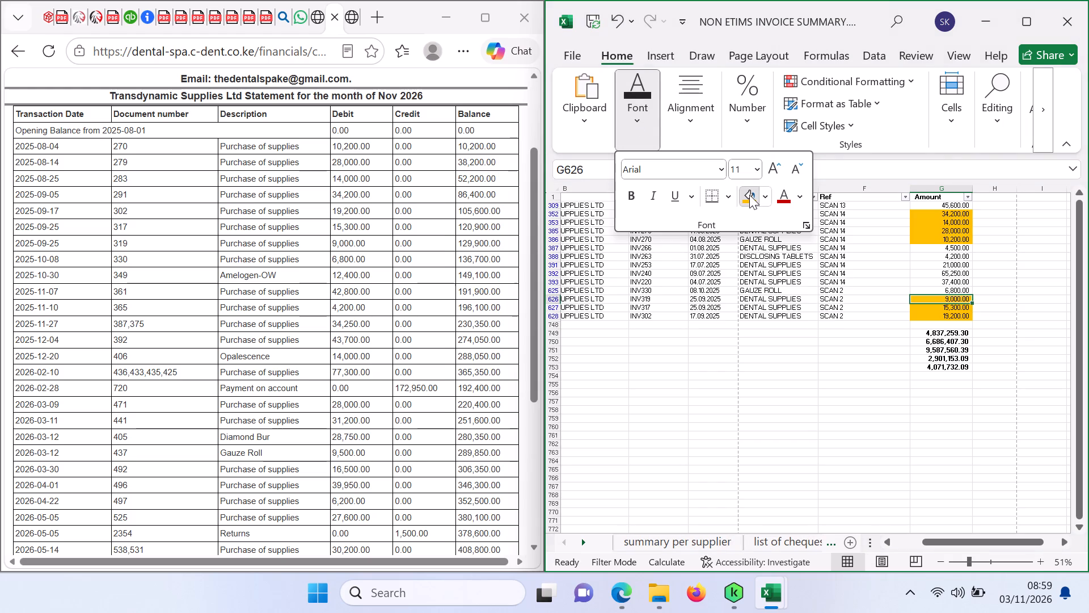
{"action": "left_click", "coordinate": [931, 286]}
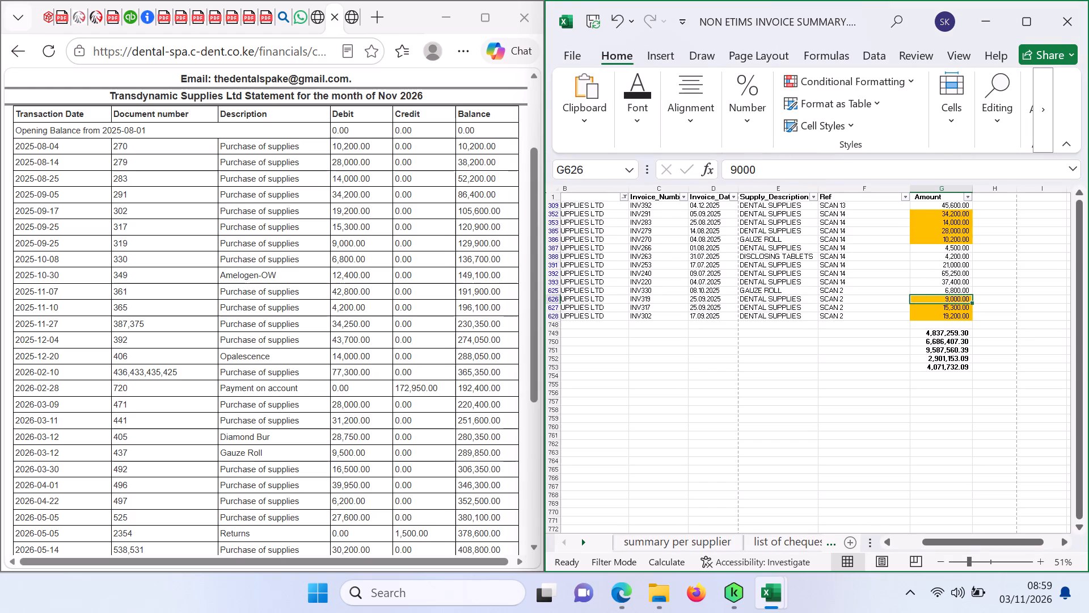
{"action": "left_click", "coordinate": [936, 287]}
{"action": "left_click", "coordinate": [647, 132]}
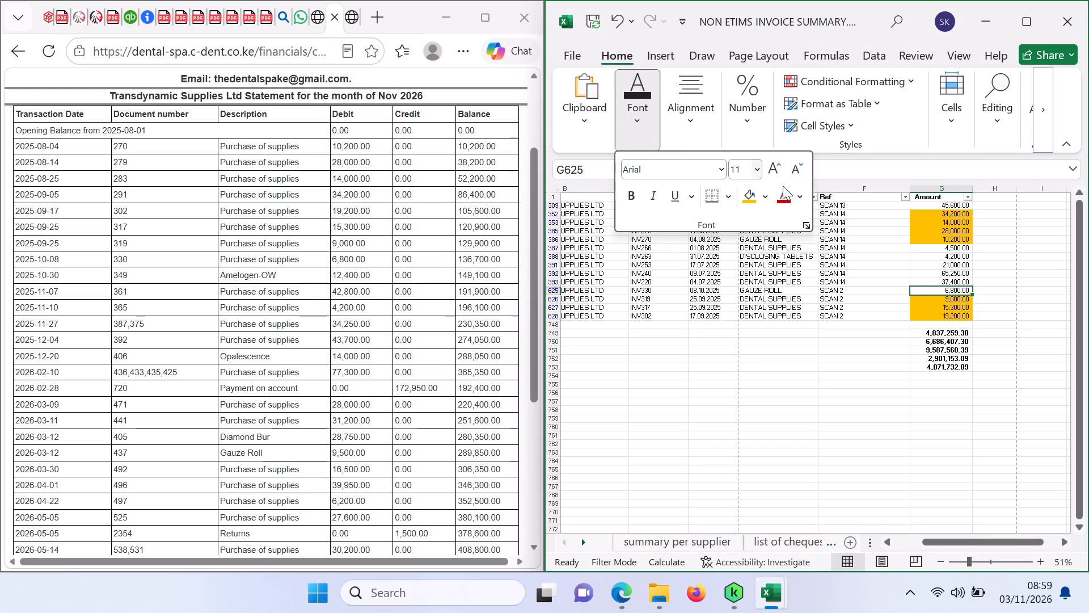
{"action": "left_click", "coordinate": [751, 198]}
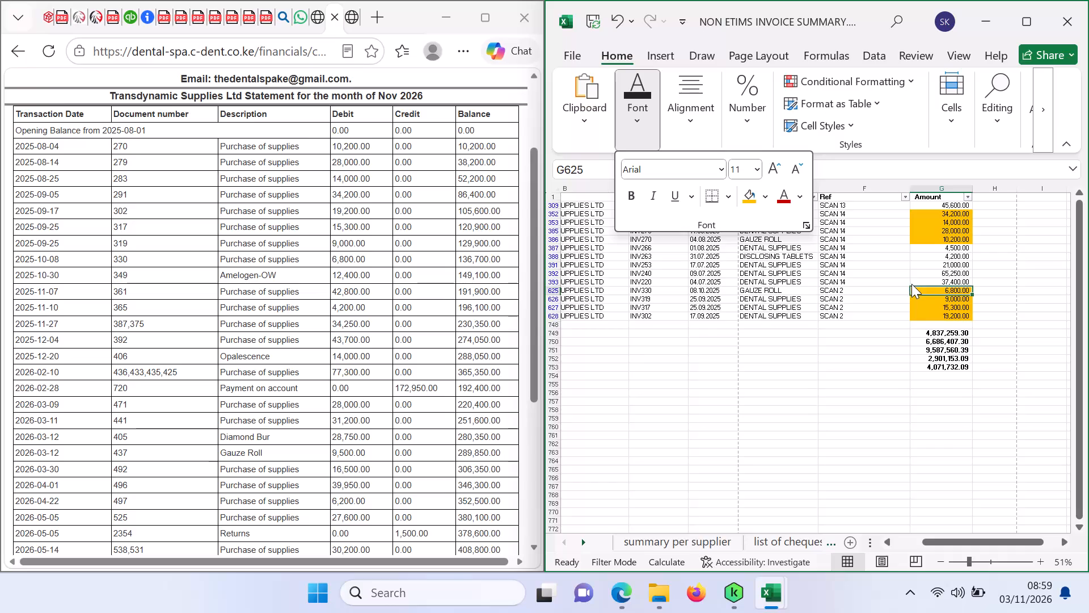
Highlight the 4,200.00 amount of invoice INV263 for disclosing tablets with the orange fill.
{"action": "left_click", "coordinate": [959, 255]}
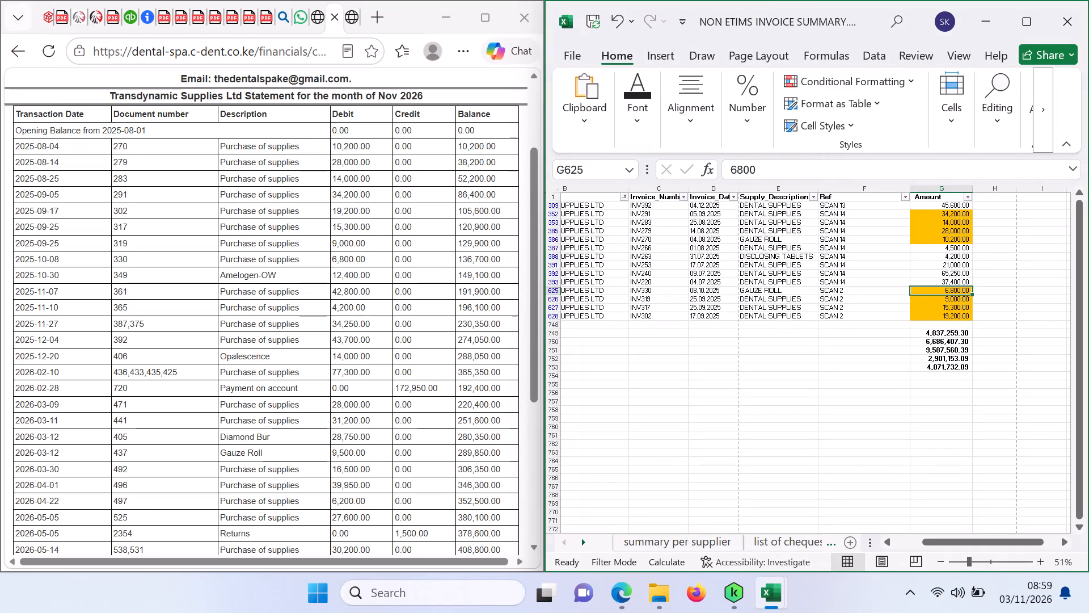
{"action": "left_click", "coordinate": [959, 255]}
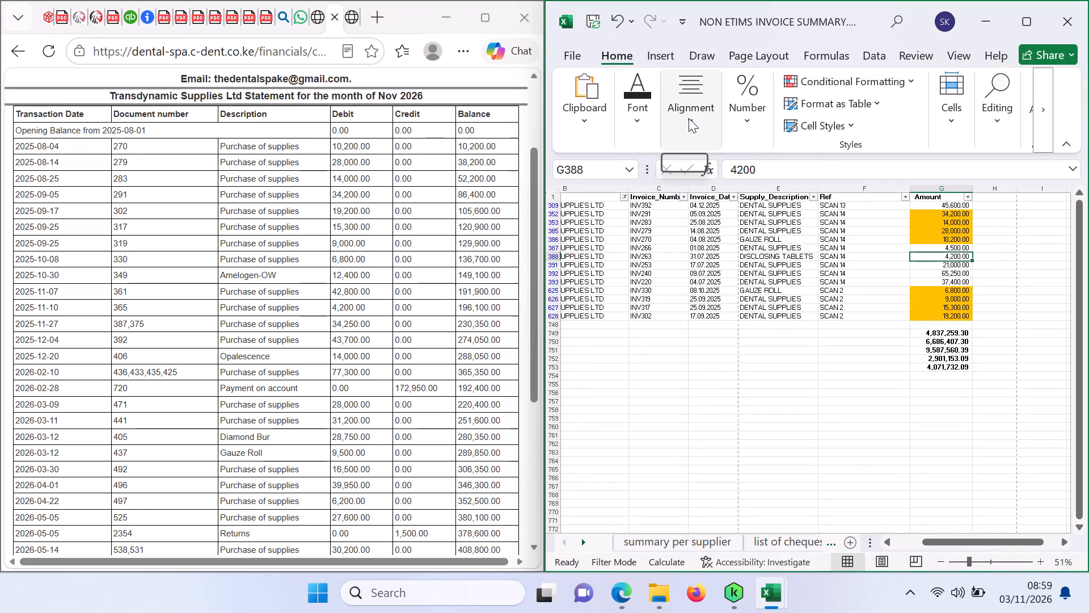
{"action": "left_click", "coordinate": [643, 132]}
{"action": "left_click", "coordinate": [753, 196]}
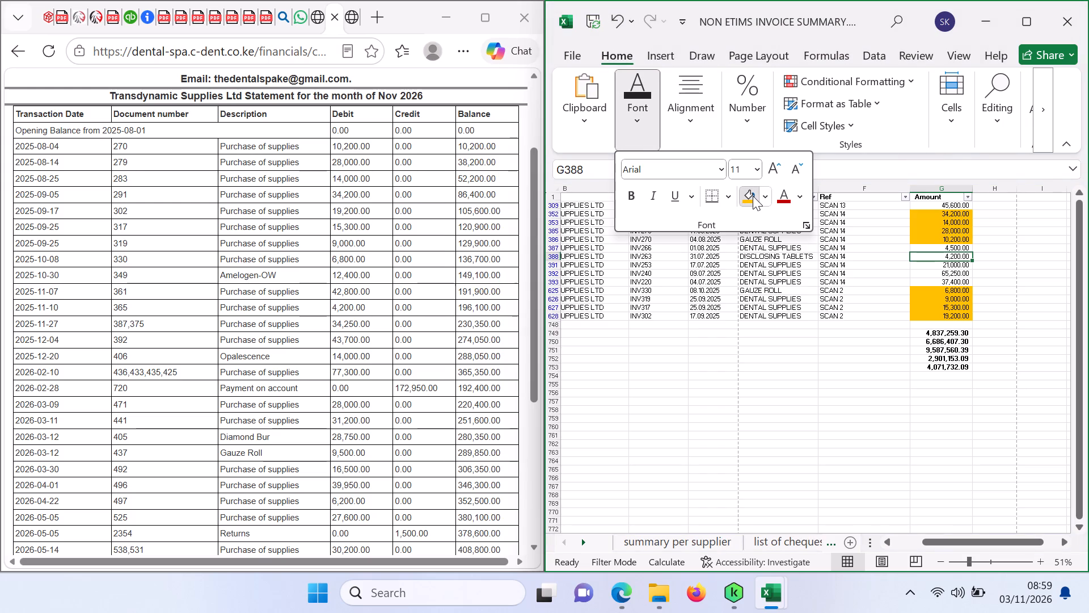
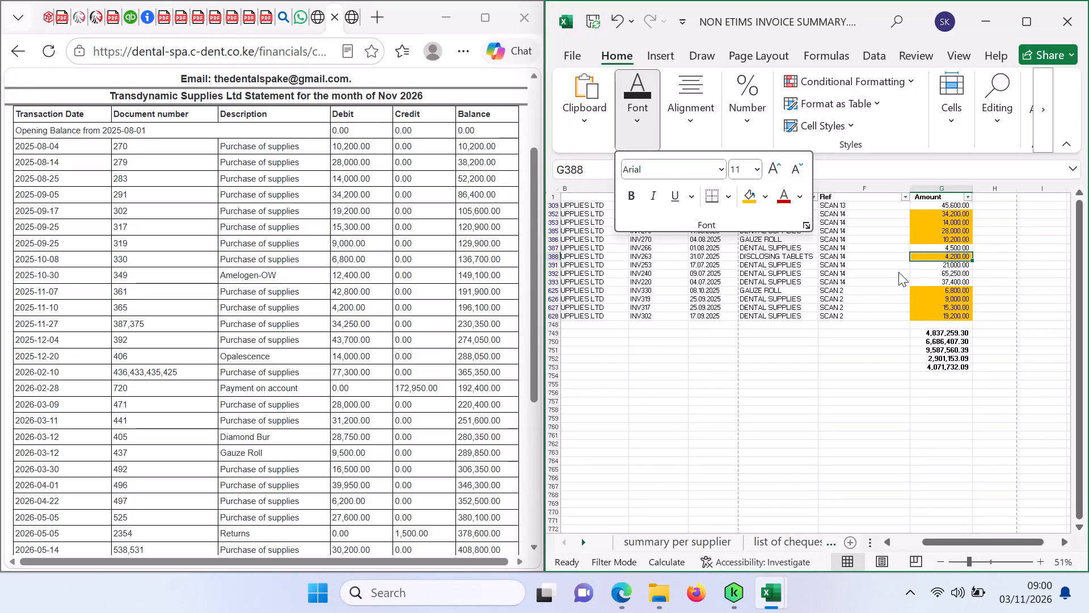
Check the unfilled amounts of invoices INV266, INV253, INV240 and INV220 against the Transdynamic Supplies statement.
{"action": "left_click", "coordinate": [900, 270]}
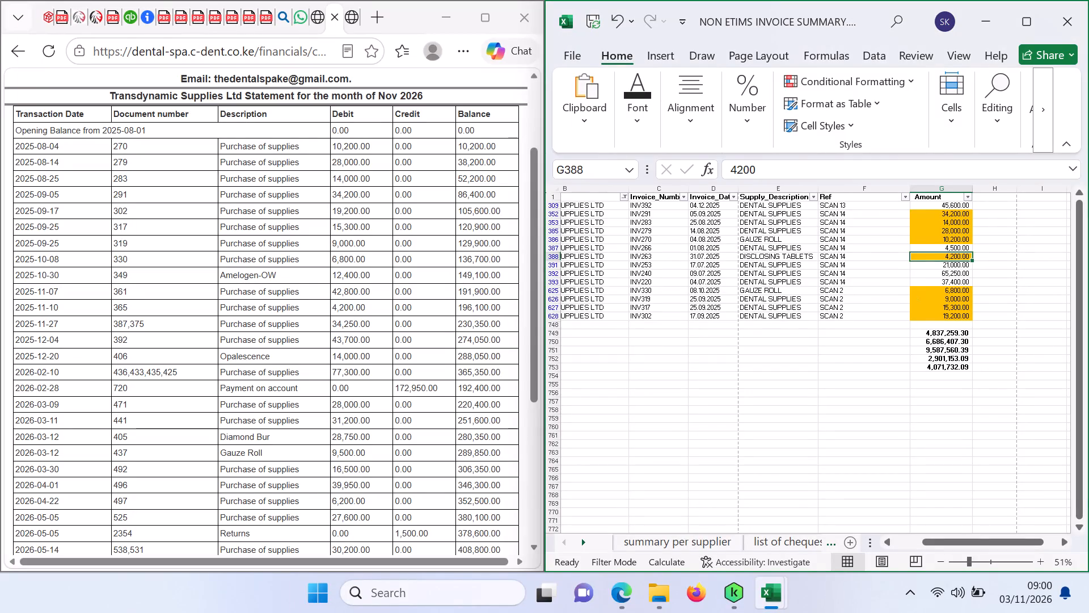
{"action": "left_click", "coordinate": [952, 272]}
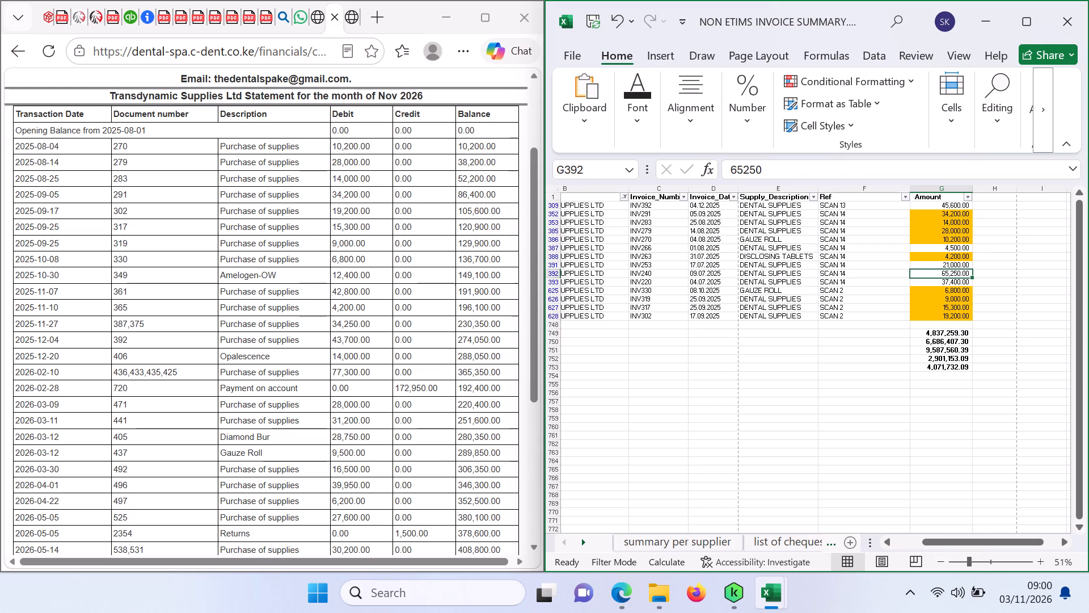
{"action": "left_click", "coordinate": [994, 337]}
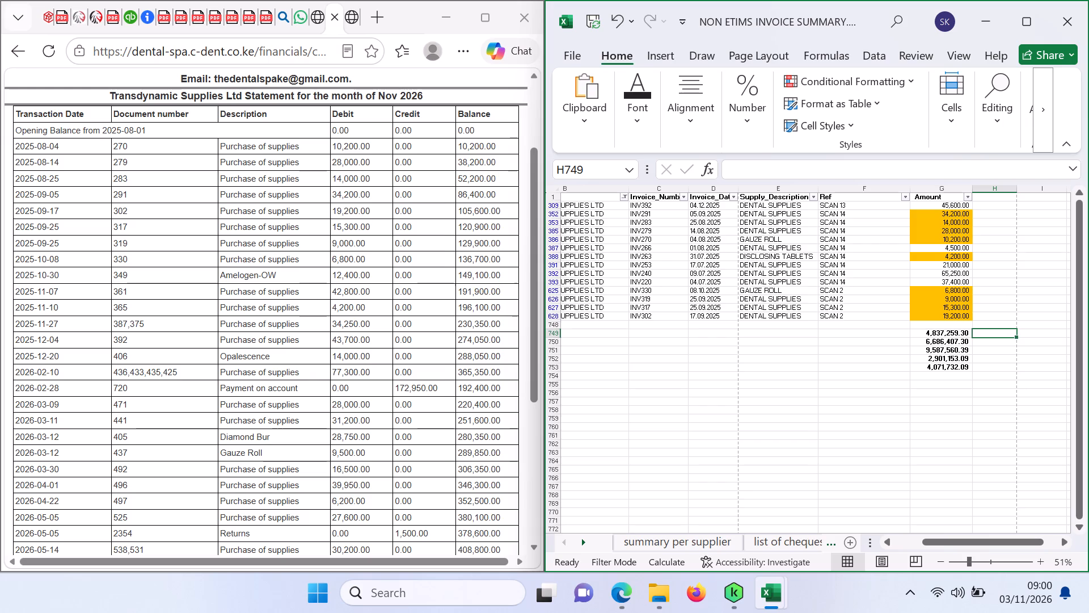
{"action": "left_click", "coordinate": [956, 267]}
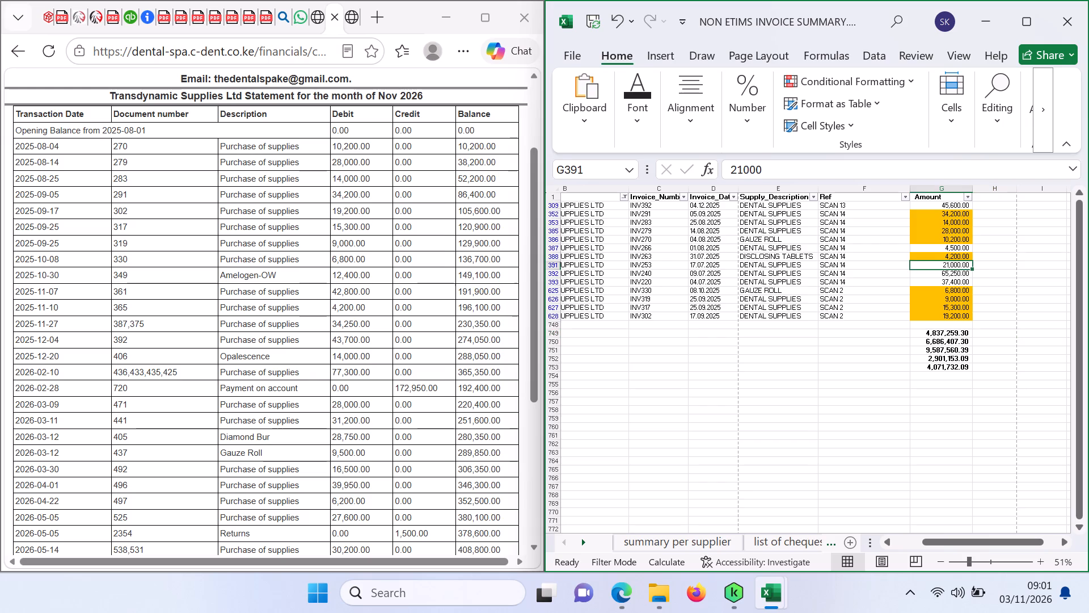
{"action": "left_click", "coordinate": [962, 279], "text": "ctrl"}
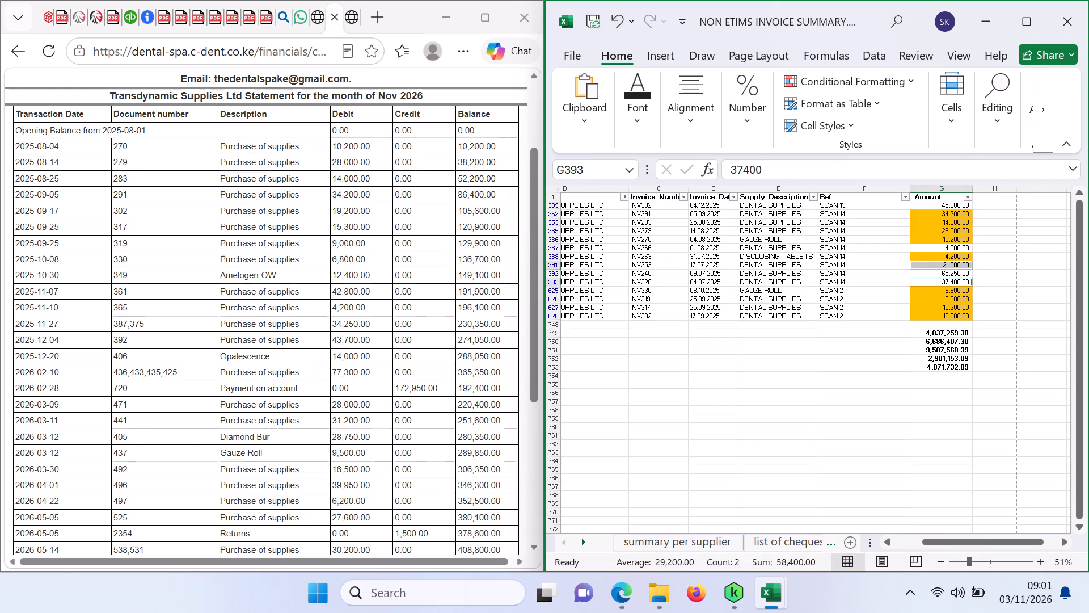
{"action": "left_click", "coordinate": [1002, 297]}
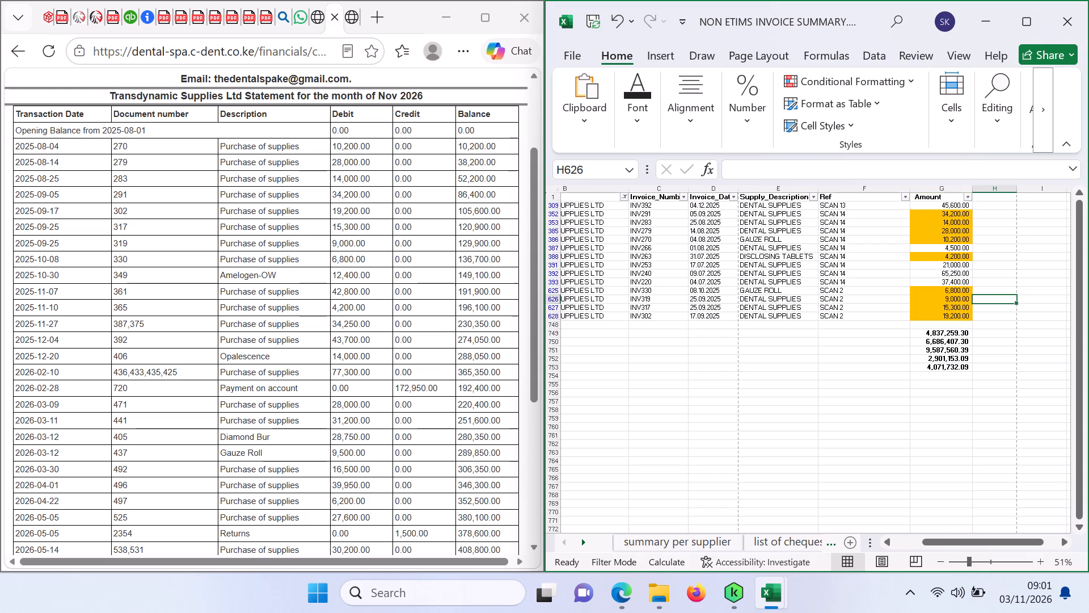
{"action": "left_click", "coordinate": [959, 246]}
{"action": "left_click", "coordinate": [946, 265], "text": "ctrl"}
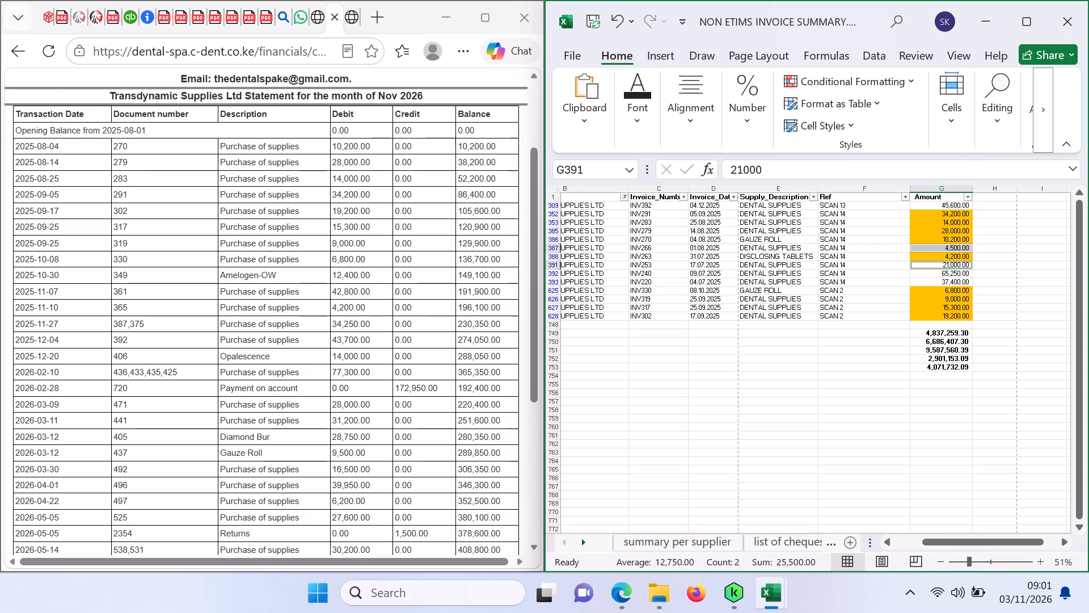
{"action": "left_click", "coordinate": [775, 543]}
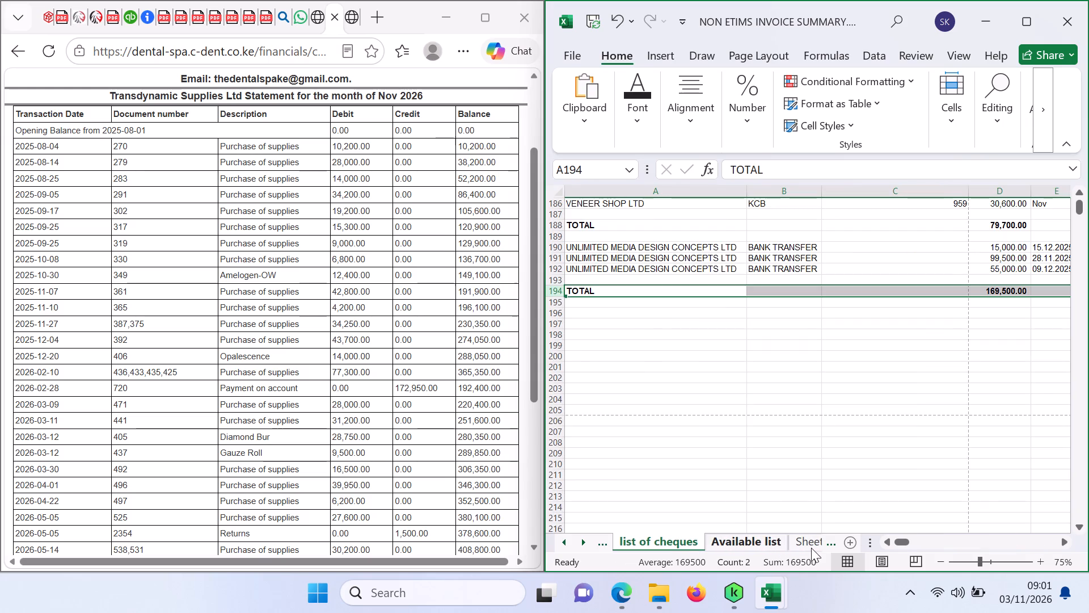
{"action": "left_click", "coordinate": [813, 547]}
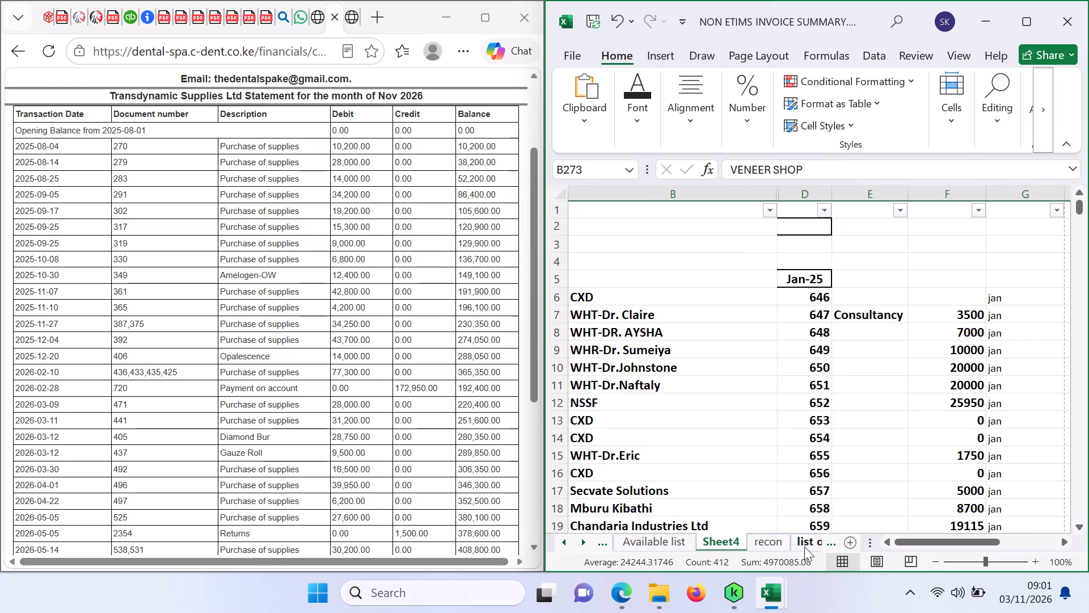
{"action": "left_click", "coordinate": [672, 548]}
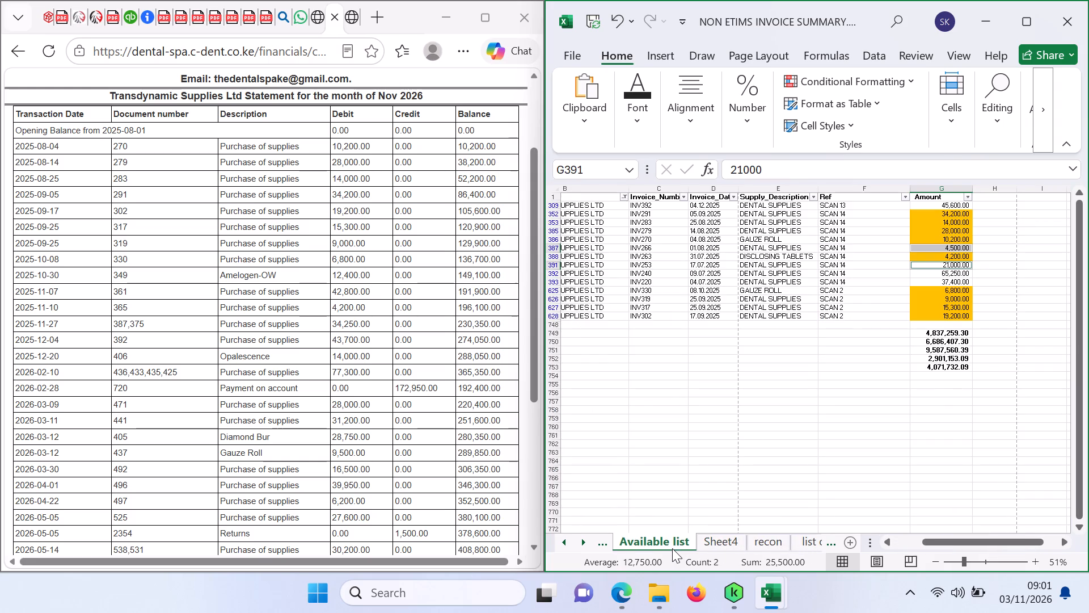
Select the entire Amount column in the Available list.
{"action": "left_click", "coordinate": [933, 192]}
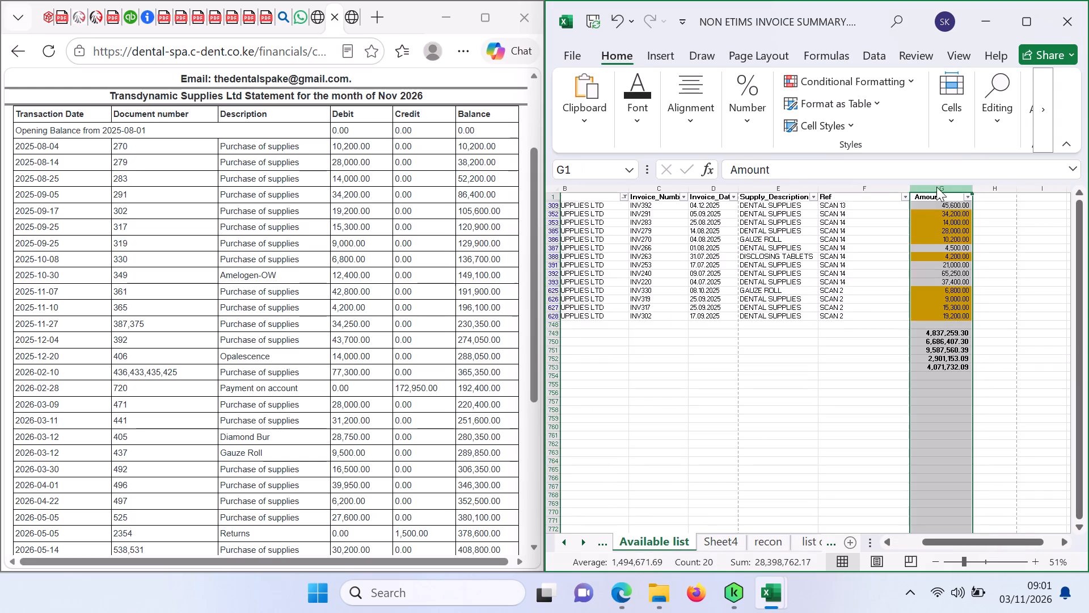
{"action": "left_click", "coordinate": [993, 124]}
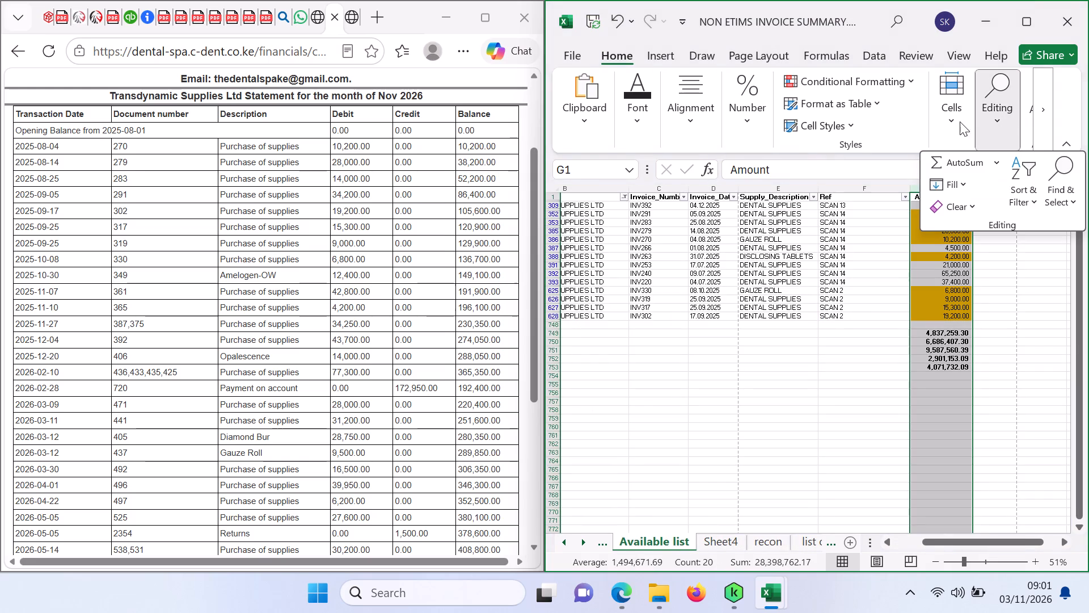
{"action": "left_click", "coordinate": [641, 124]}
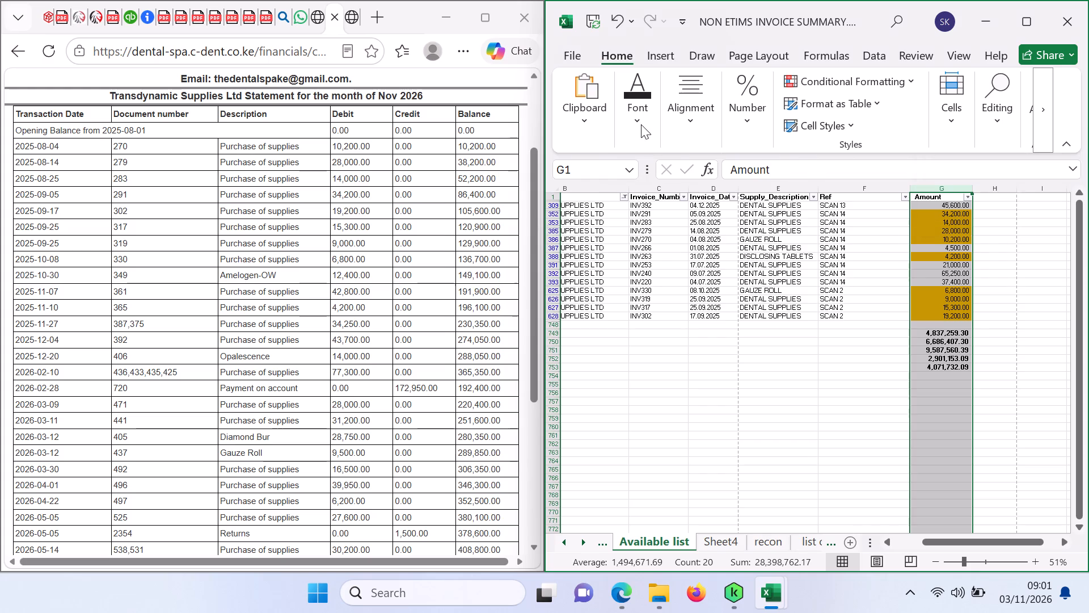
Remove the fill colour from the entire Amount column of the Available list.
{"action": "left_click", "coordinate": [762, 196]}
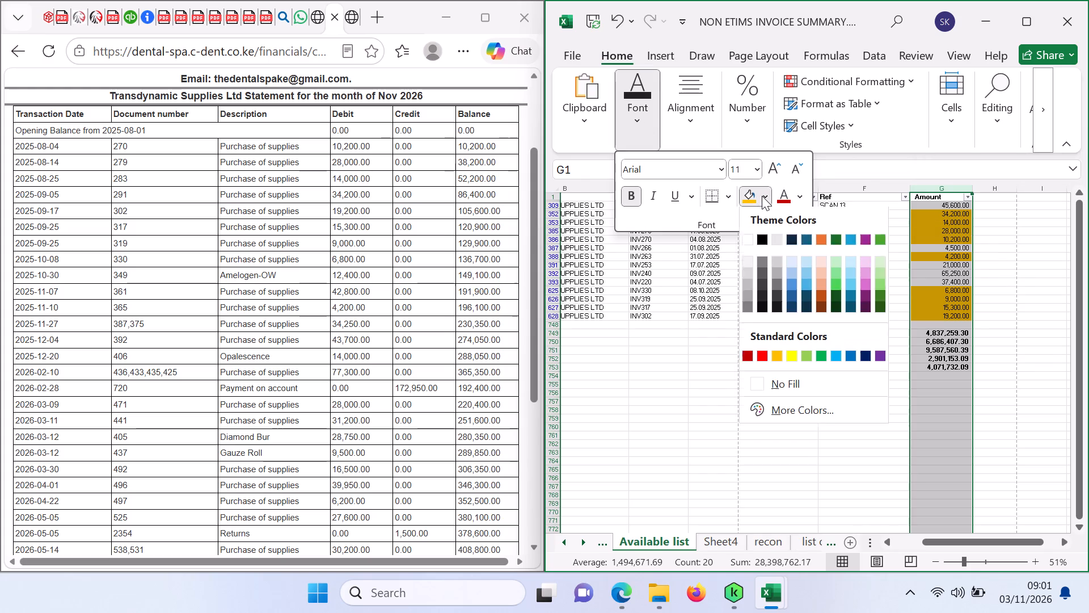
{"action": "left_click", "coordinate": [798, 383]}
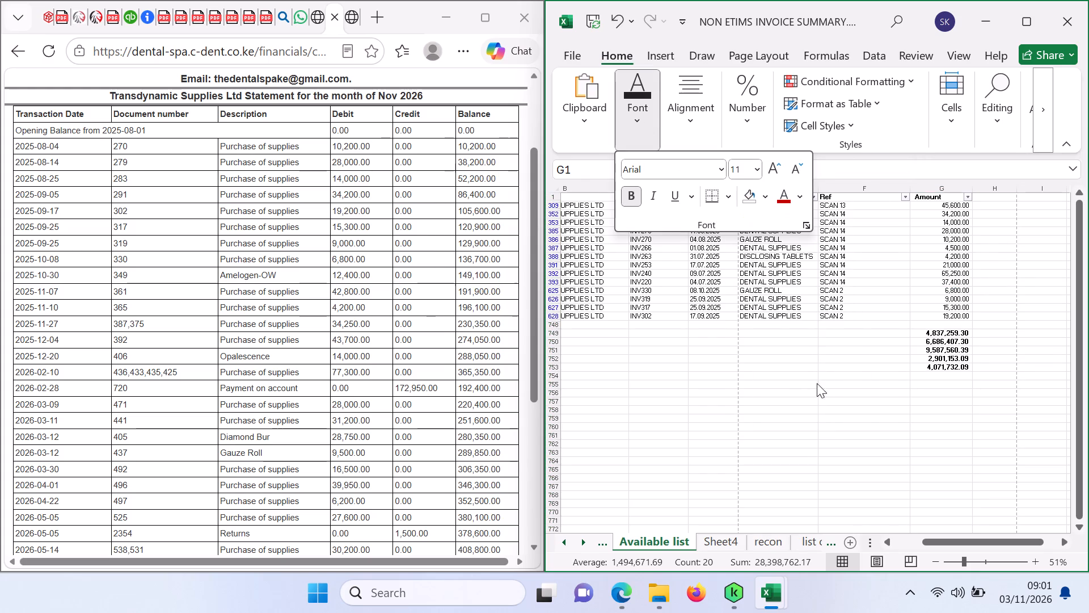
{"action": "left_click", "coordinate": [901, 401]}
Clear the supplier filter on the Available list so that all suppliers' invoices are listed.
{"action": "left_click", "coordinate": [999, 122]}
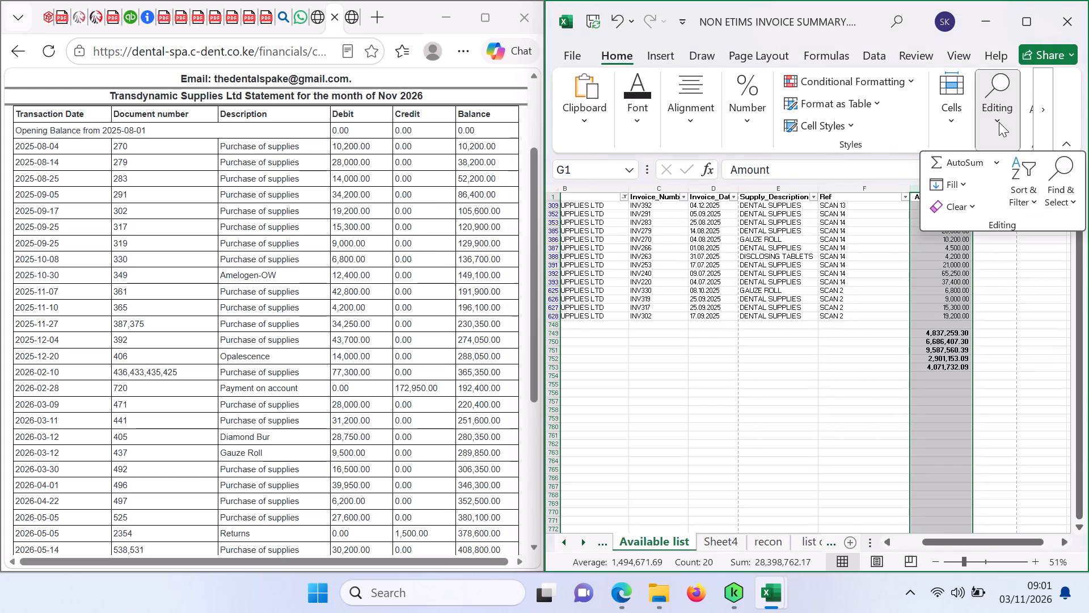
{"action": "left_click", "coordinate": [956, 126]}
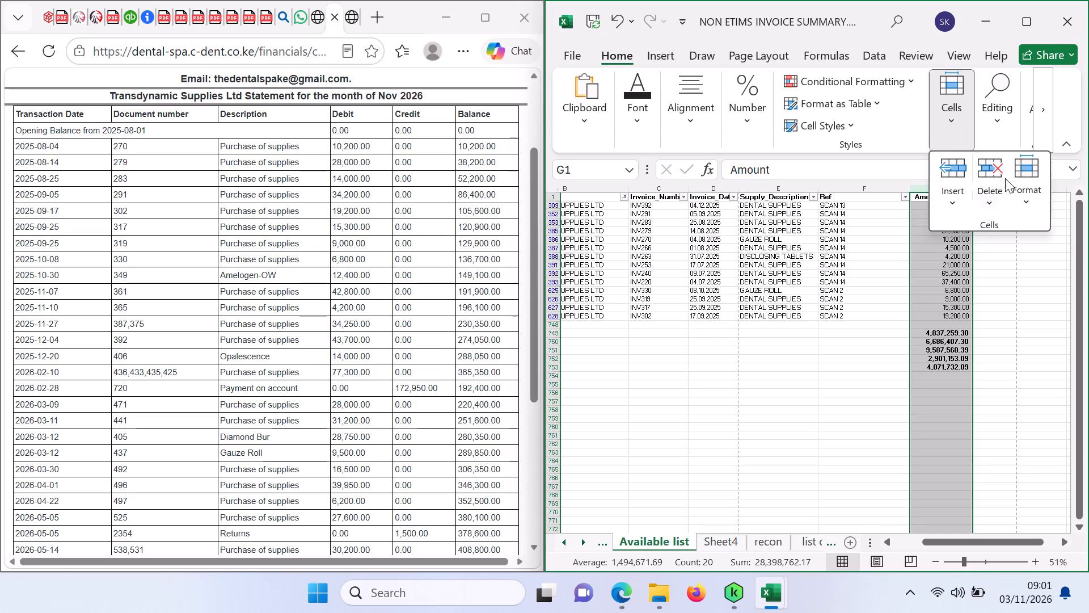
{"action": "left_click", "coordinate": [999, 127]}
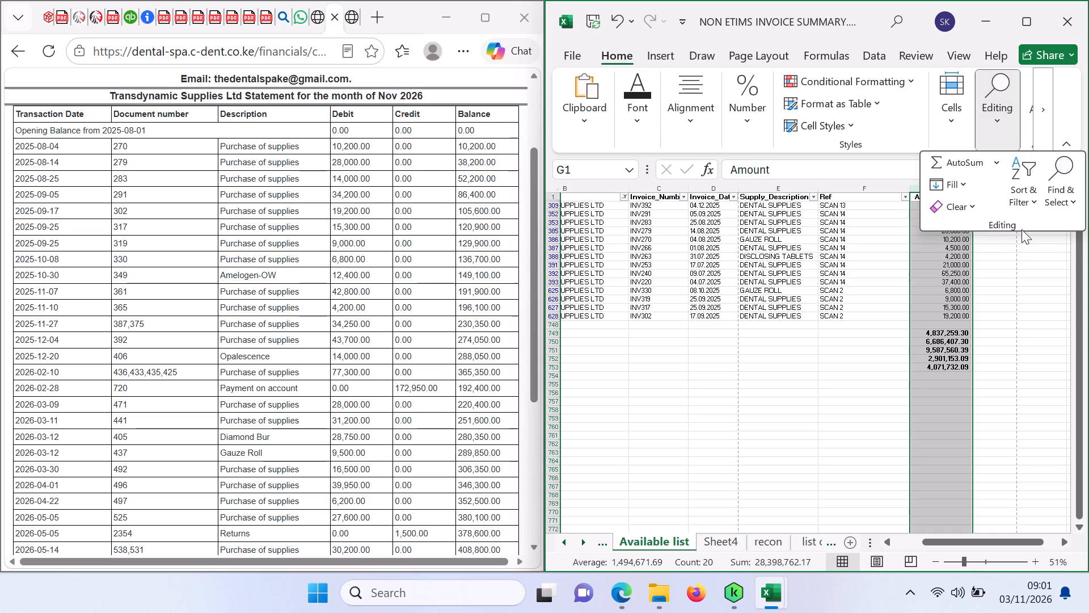
{"action": "left_click", "coordinate": [972, 212]}
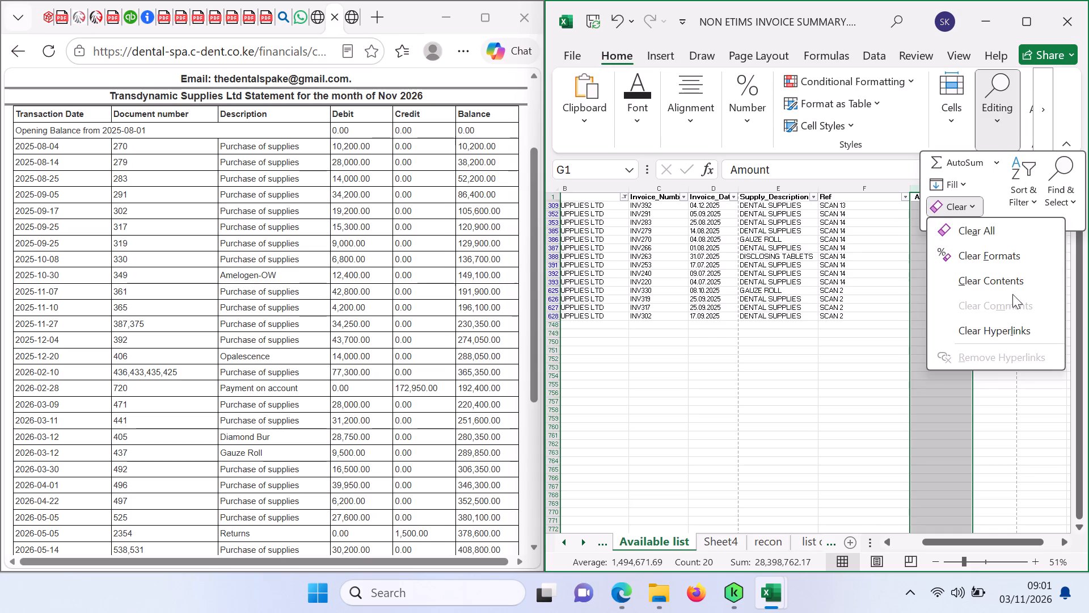
{"action": "left_click", "coordinate": [1024, 192]}
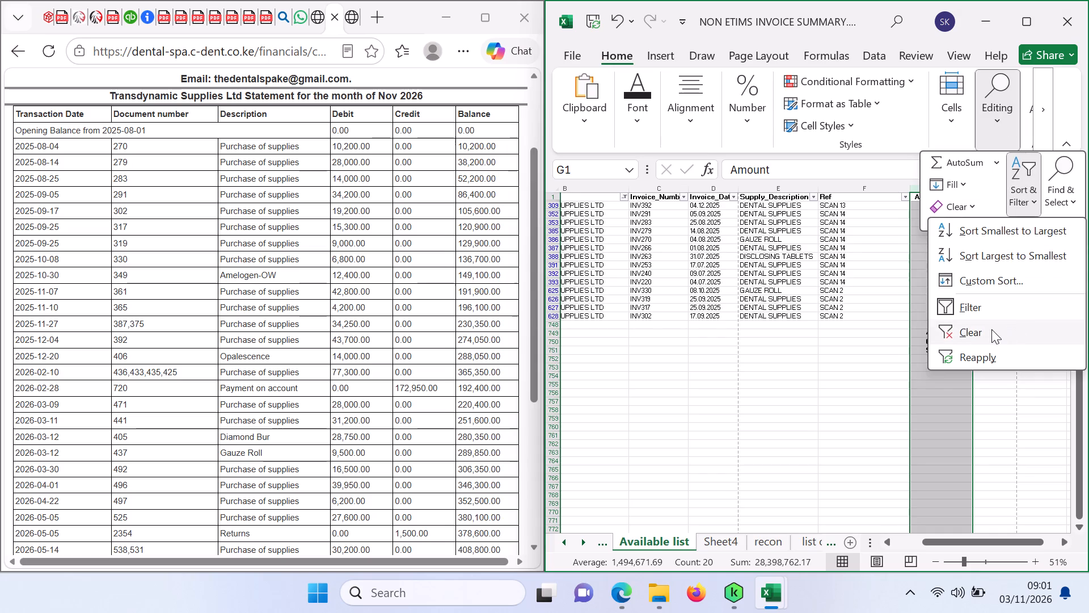
{"action": "left_click", "coordinate": [990, 329]}
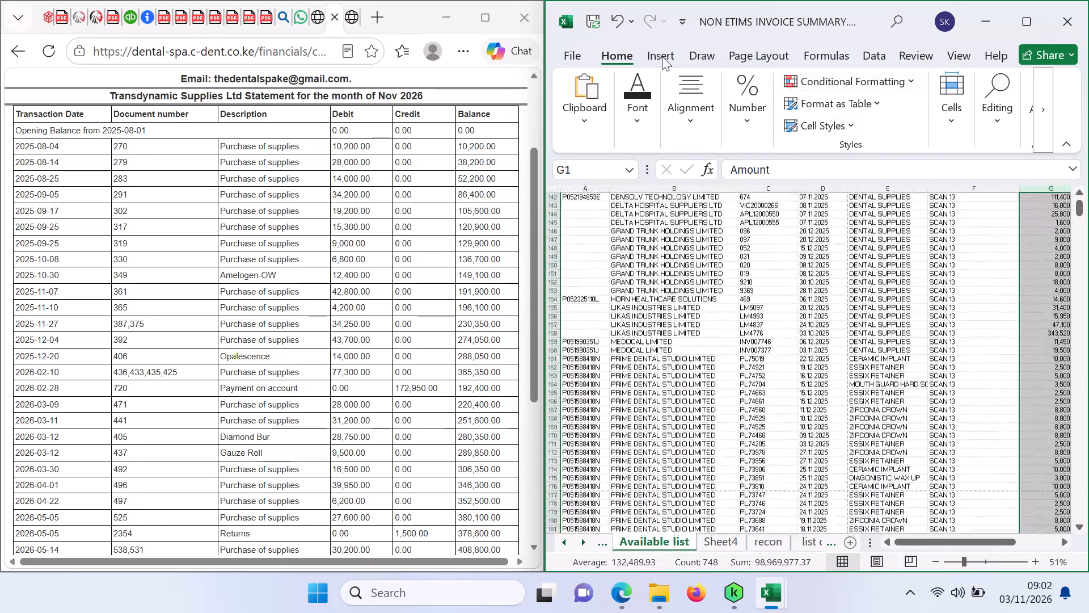
Switch to the browser with the Transdynamic Supplies statement and maximize its window.
{"action": "left_click", "coordinate": [477, 11]}
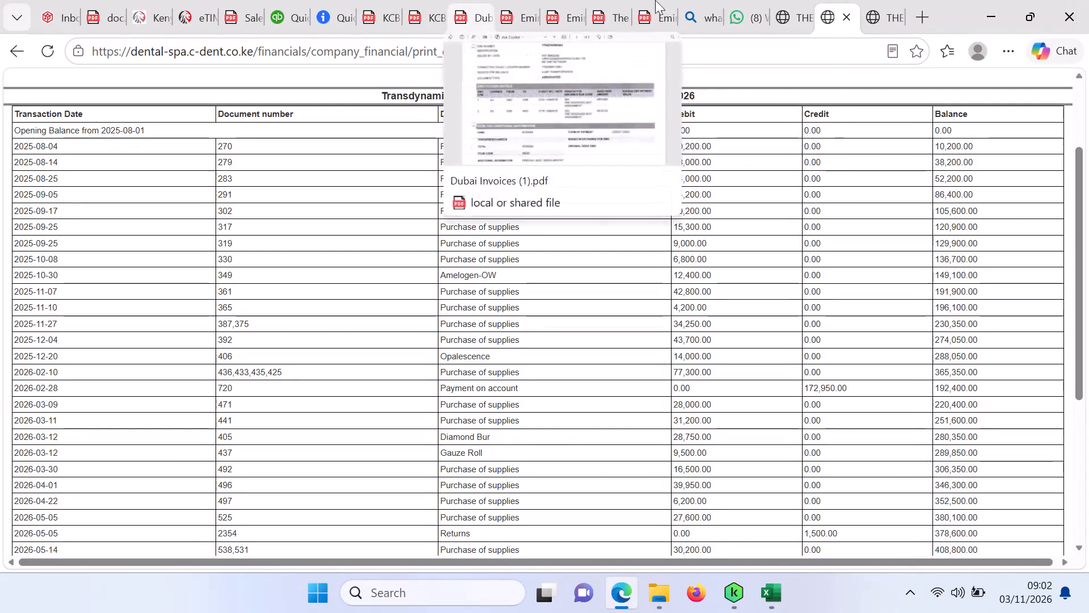